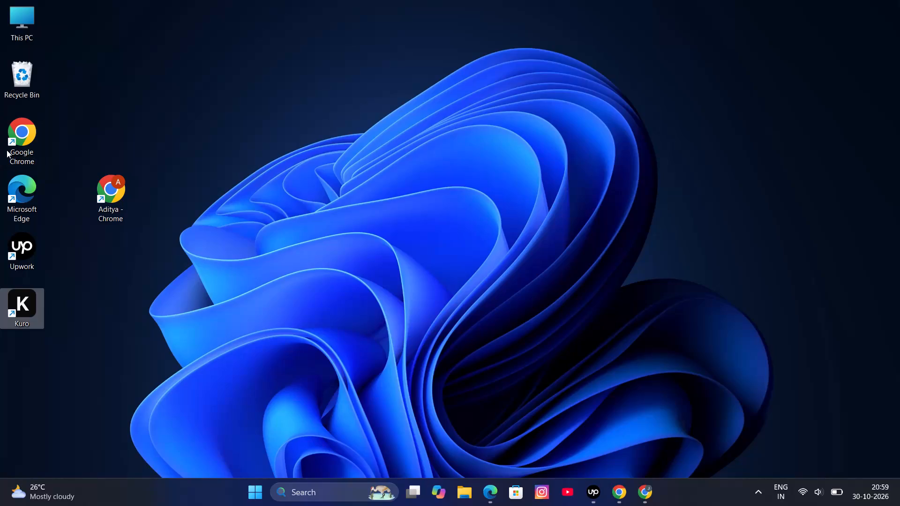
# Open the Google Chrome browser from the desktop.
pyautogui.click(24, 129)
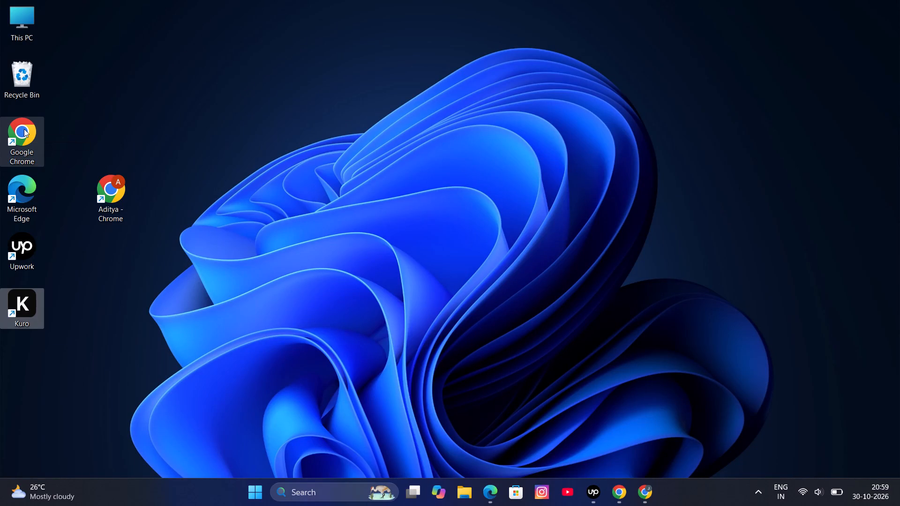
pyautogui.click(648, 495)
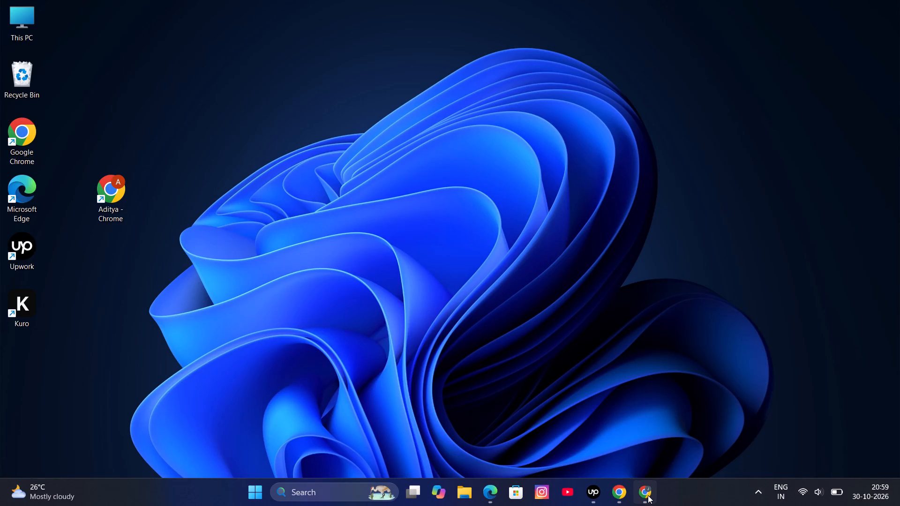
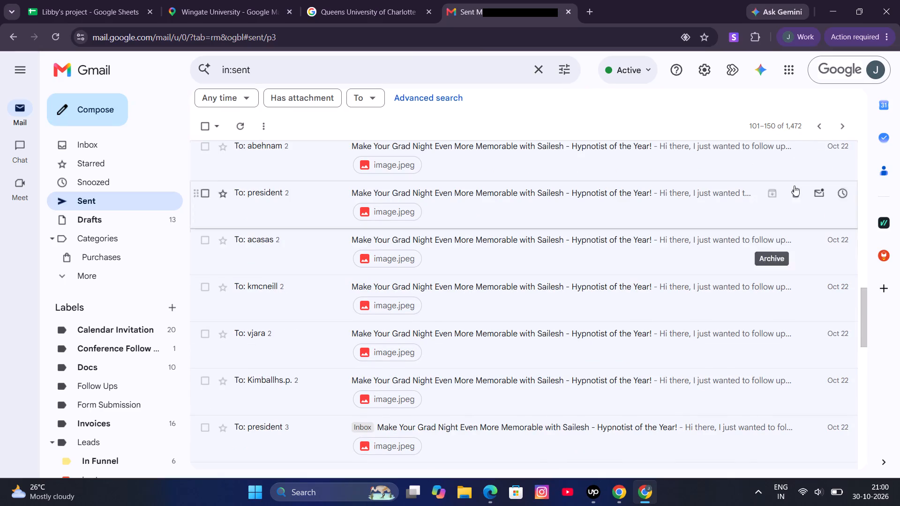
# Look through the sent Grad Night emails on the 151–200 page of Sent mail.
pyautogui.doubleClick(842, 129)
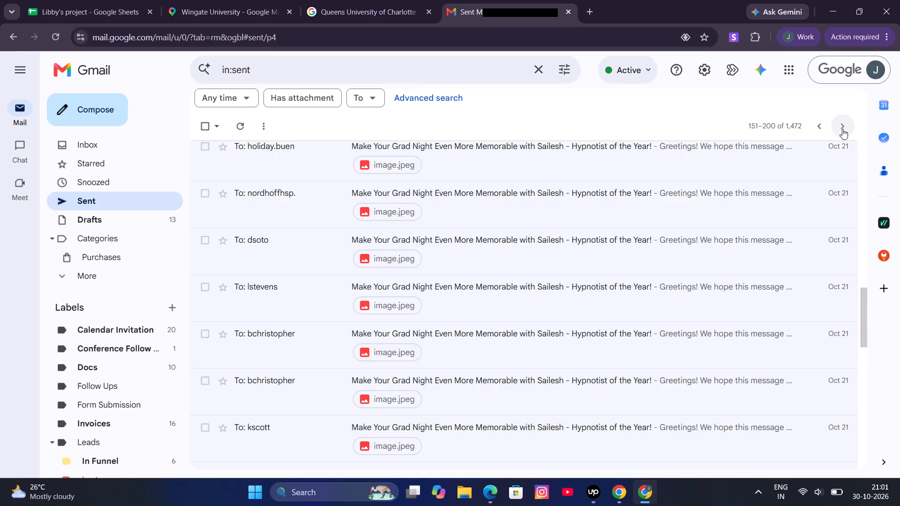
pyautogui.scroll(8, 688, 264)
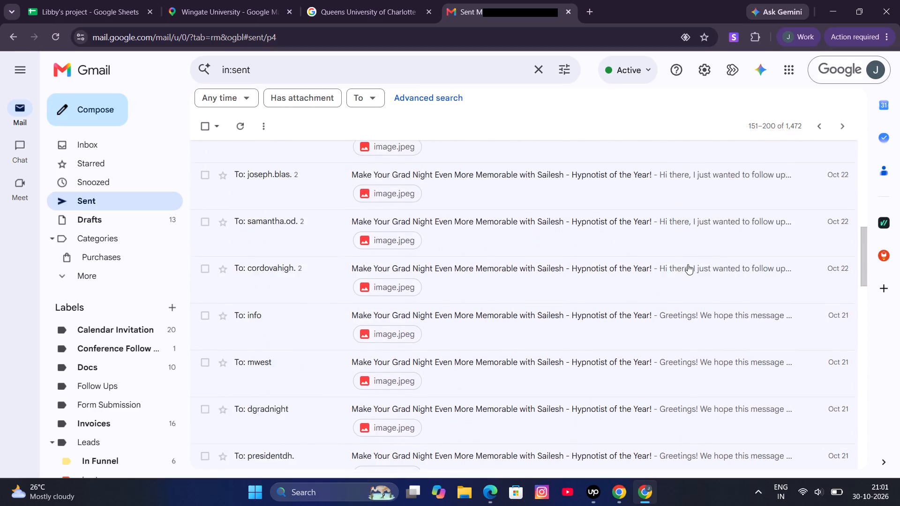
pyautogui.scroll(18, 688, 264)
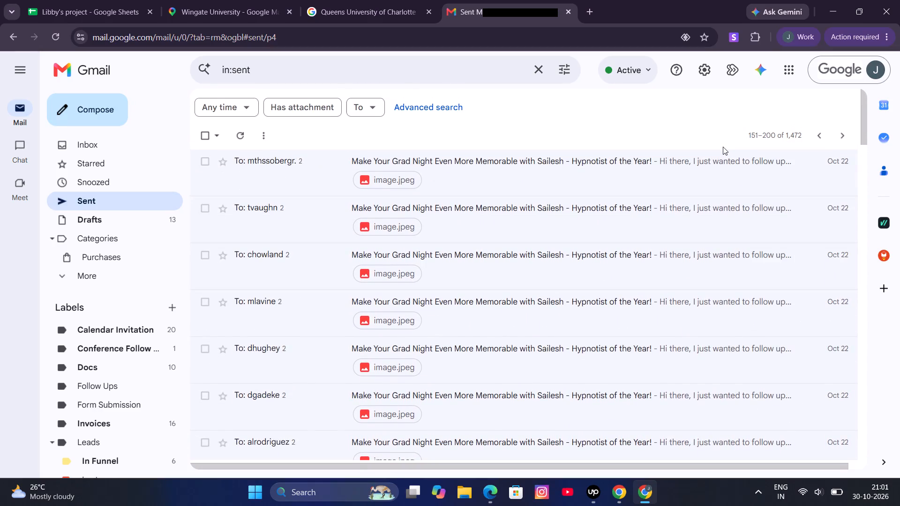
pyautogui.scroll(-17, 722, 285)
pyautogui.scroll(-6, 722, 285)
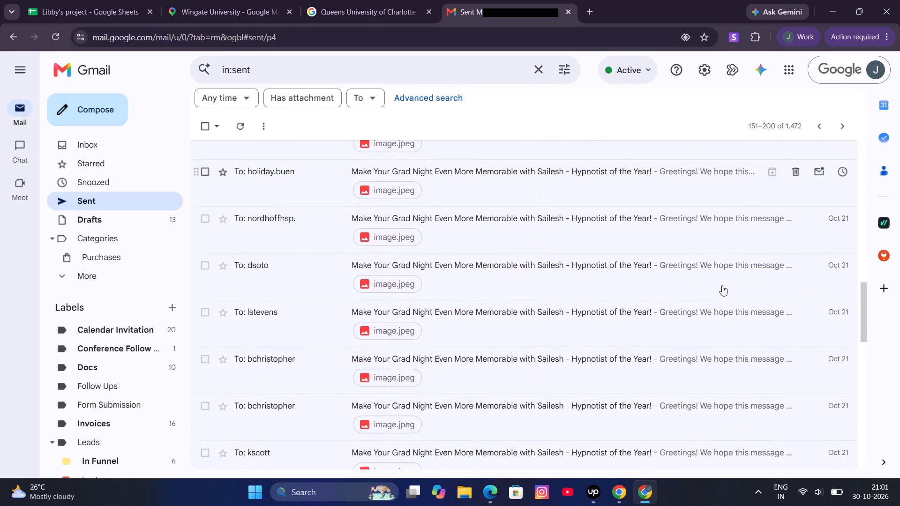
pyautogui.scroll(-8, 722, 285)
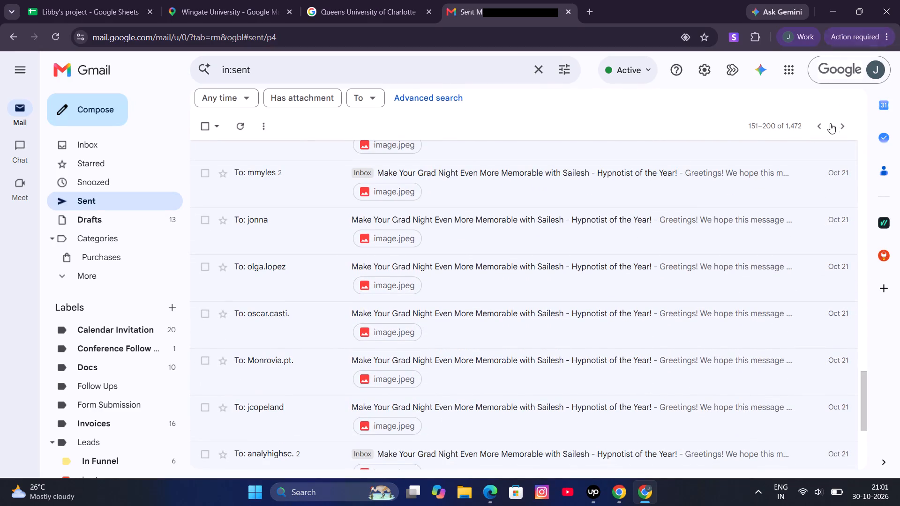
# Go back to sent messages 101–150 and look through the October 22 Grad Night follow-ups.
pyautogui.click(830, 126)
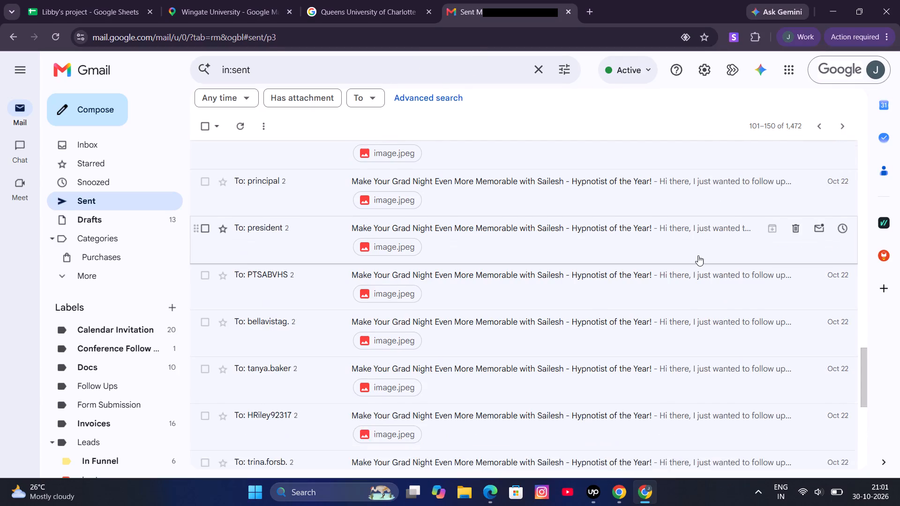
pyautogui.scroll(-4, 698, 255)
pyautogui.scroll(16, 698, 255)
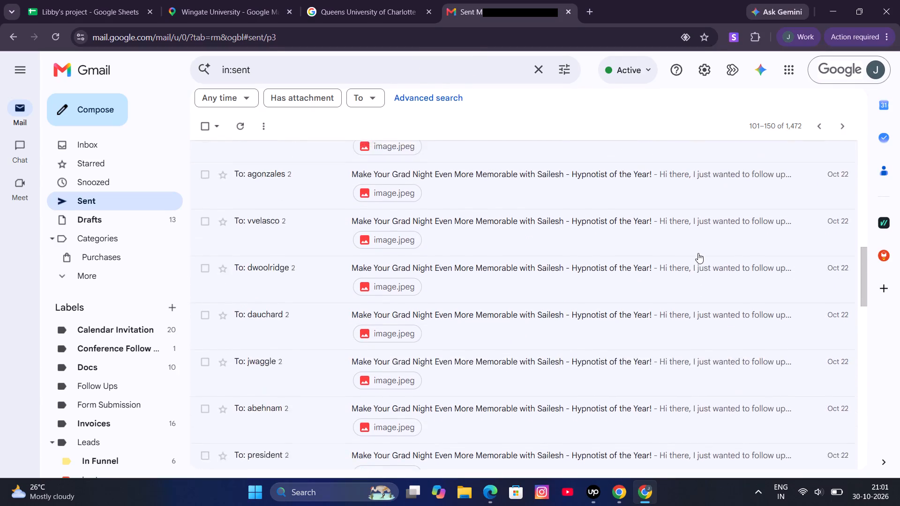
pyautogui.scroll(16, 698, 253)
pyautogui.scroll(-1, 698, 253)
pyautogui.scroll(4, 698, 253)
pyautogui.scroll(-1, 698, 252)
pyautogui.scroll(4, 698, 252)
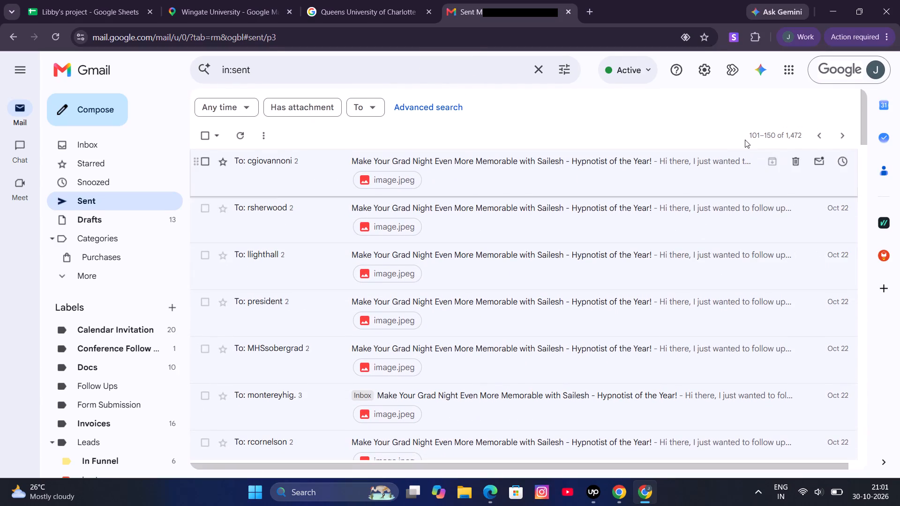
# Look through sent messages 51–100, covering the campus experience emails and the Grad Night follow-ups.
pyautogui.click(810, 127)
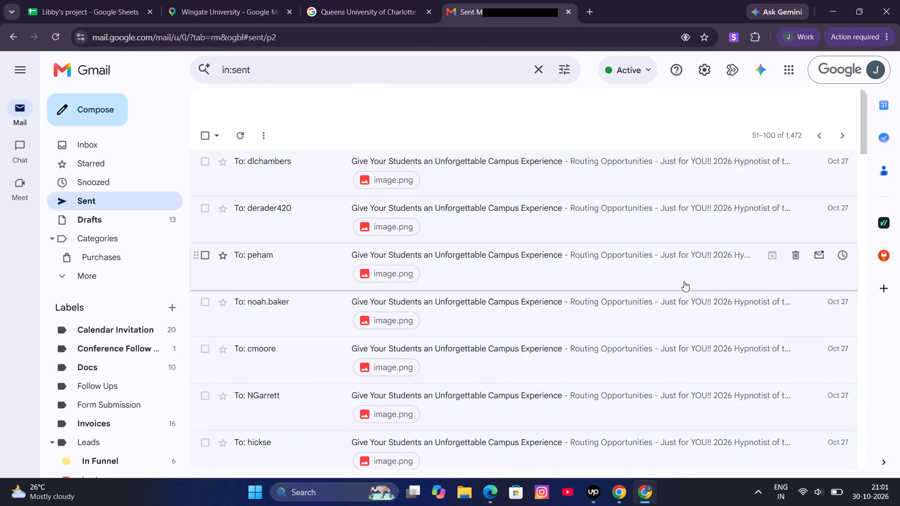
pyautogui.scroll(-11, 684, 280)
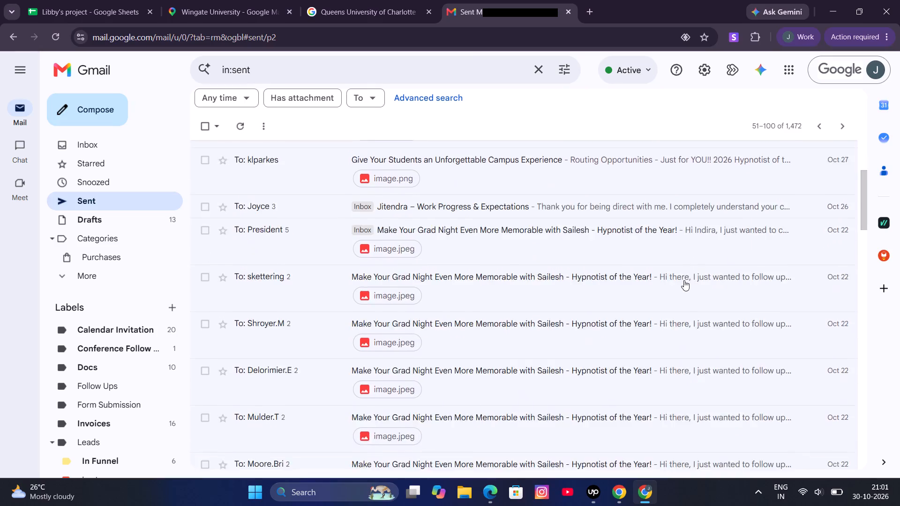
pyautogui.scroll(-4, 684, 280)
pyautogui.scroll(4, 683, 280)
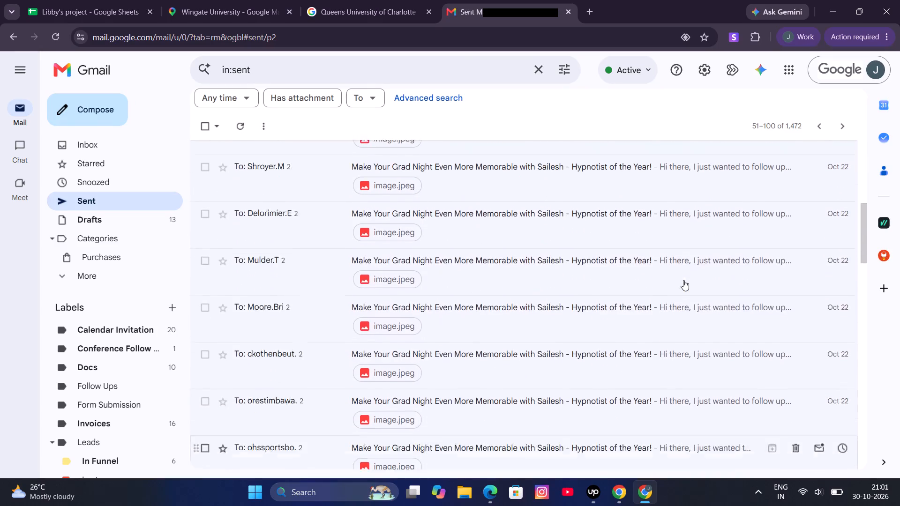
pyautogui.scroll(20, 683, 280)
pyautogui.scroll(5, 683, 280)
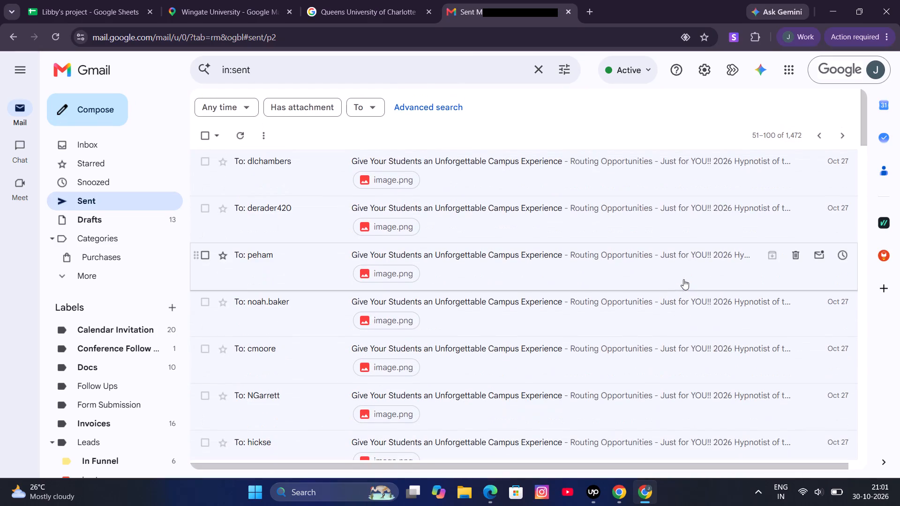
pyautogui.scroll(-9, 683, 279)
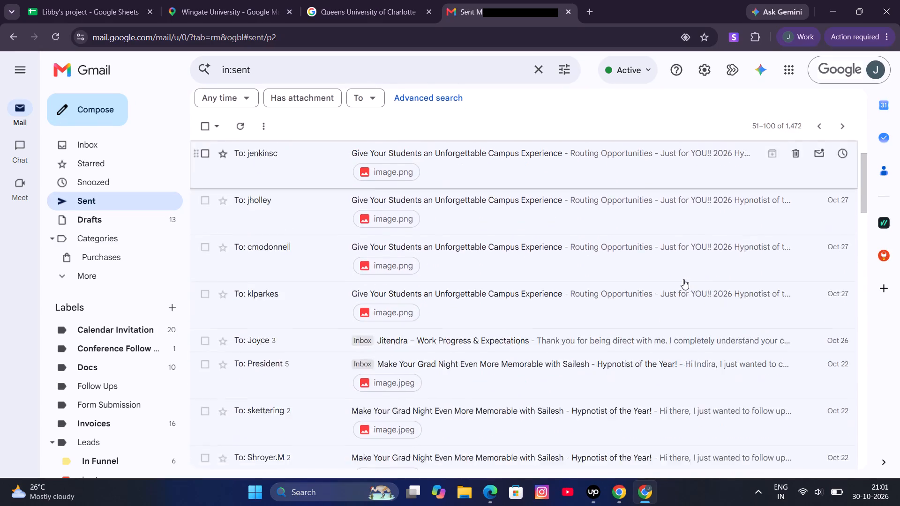
pyautogui.scroll(-15, 683, 279)
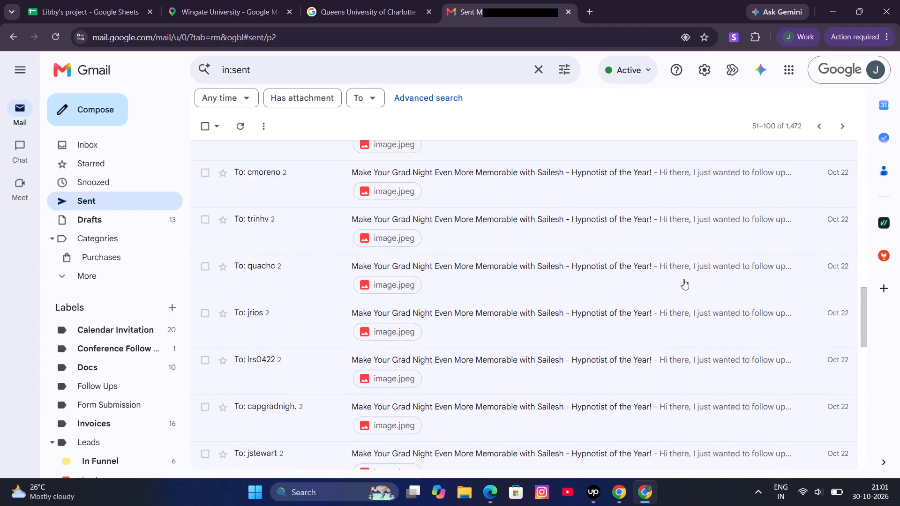
pyautogui.scroll(-13, 683, 279)
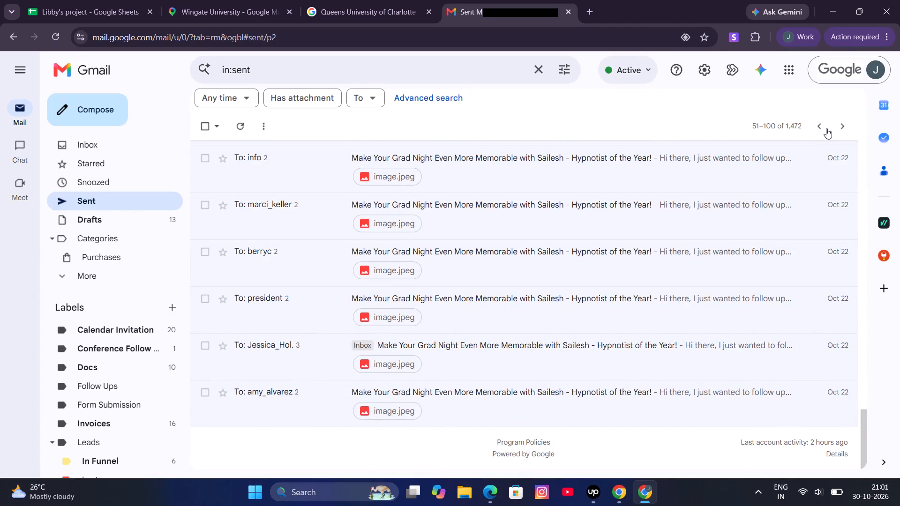
# Review sent messages 101–150 and 151–200 again, checking the Grad Night follow-ups and first-contact emails.
pyautogui.click(841, 124)
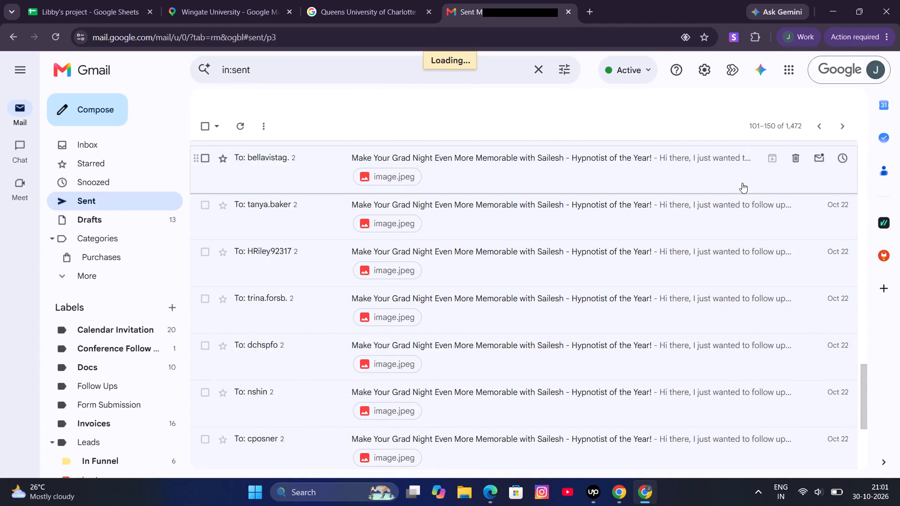
pyautogui.scroll(-12, 742, 183)
pyautogui.scroll(19, 622, 390)
pyautogui.scroll(-1, 622, 392)
pyautogui.scroll(9, 622, 392)
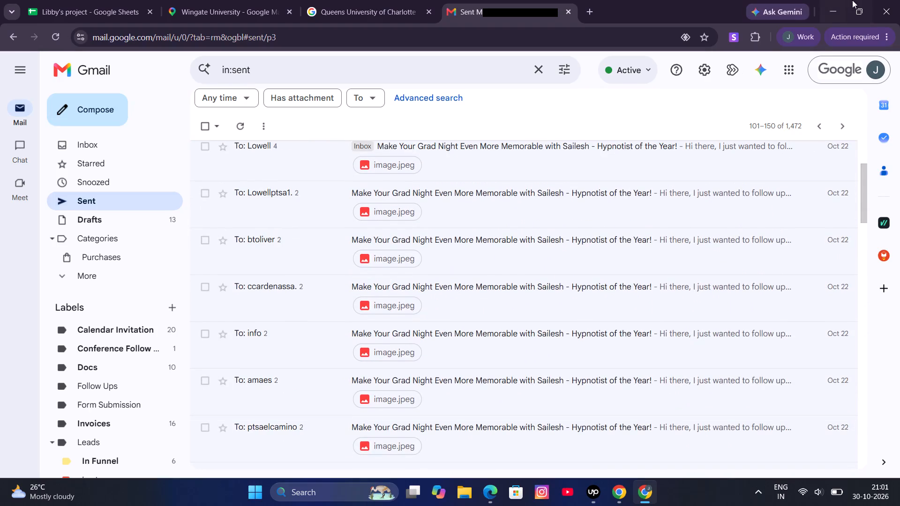
pyautogui.click(850, 125)
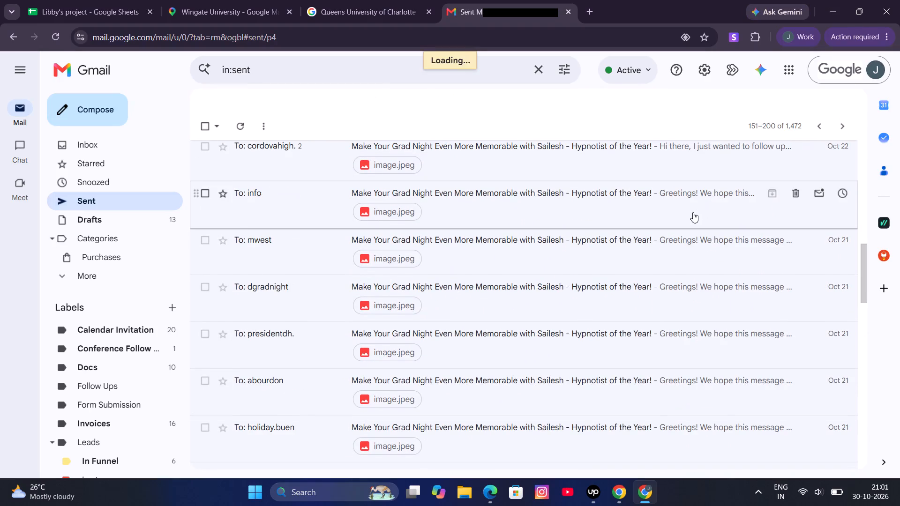
pyautogui.scroll(-10, 676, 260)
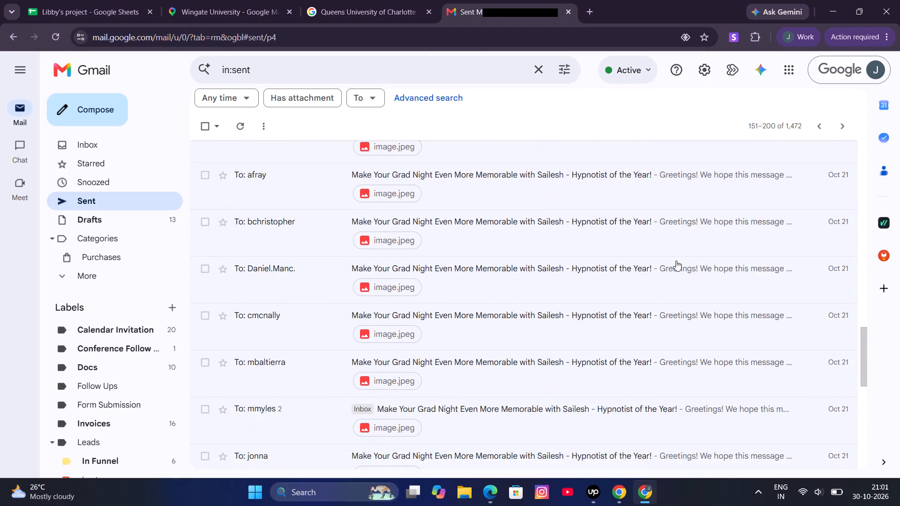
pyautogui.scroll(-8, 676, 260)
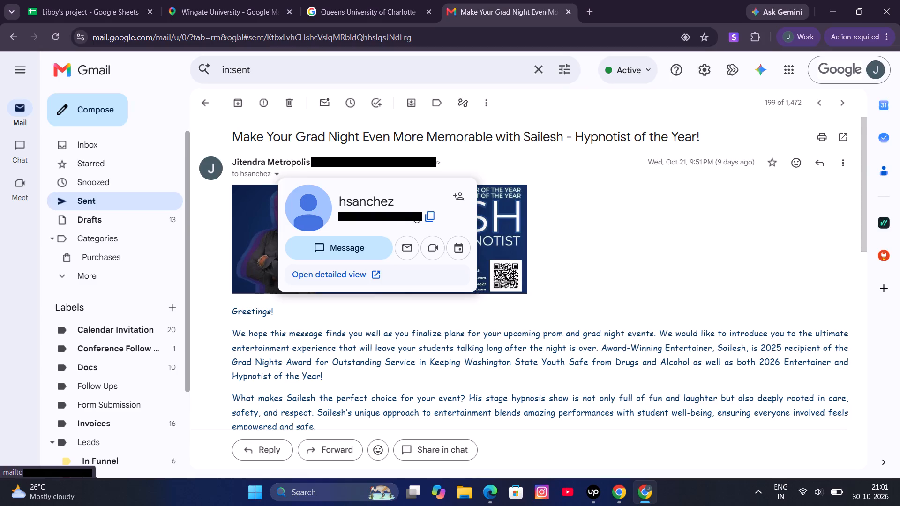
pyautogui.click(425, 215)
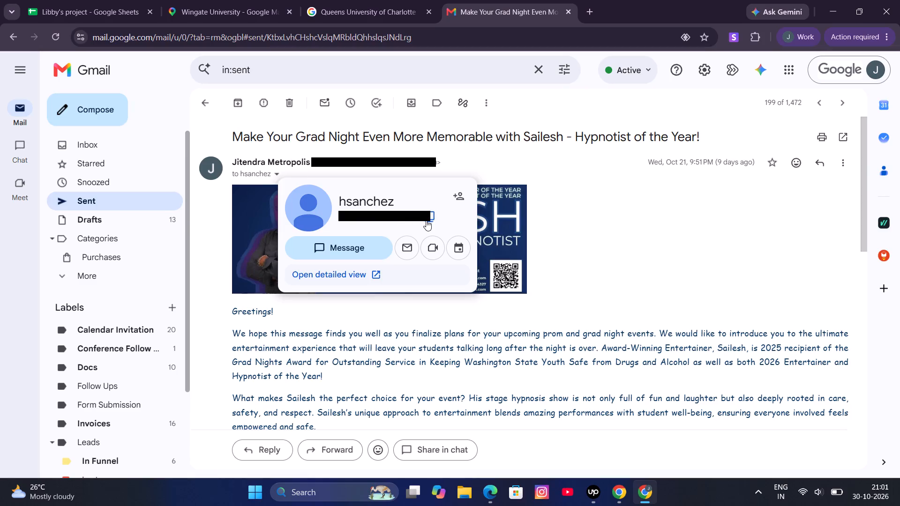
pyautogui.click(427, 220)
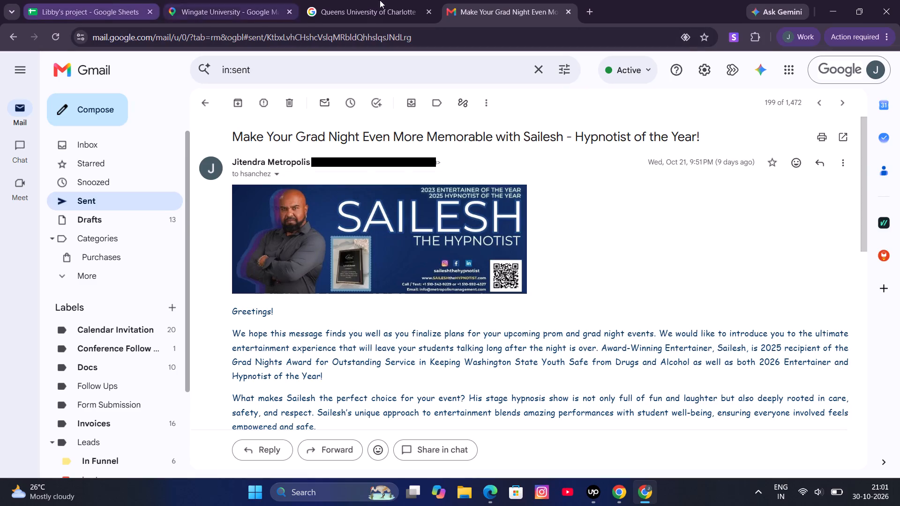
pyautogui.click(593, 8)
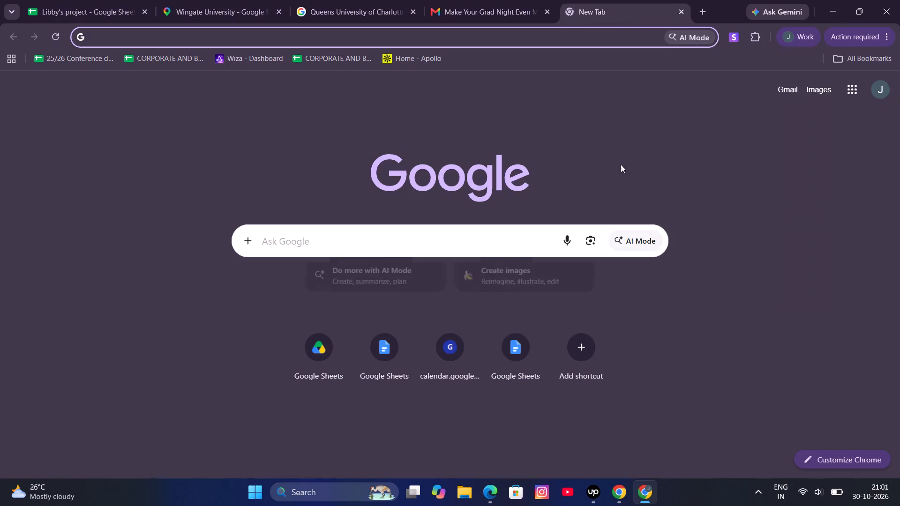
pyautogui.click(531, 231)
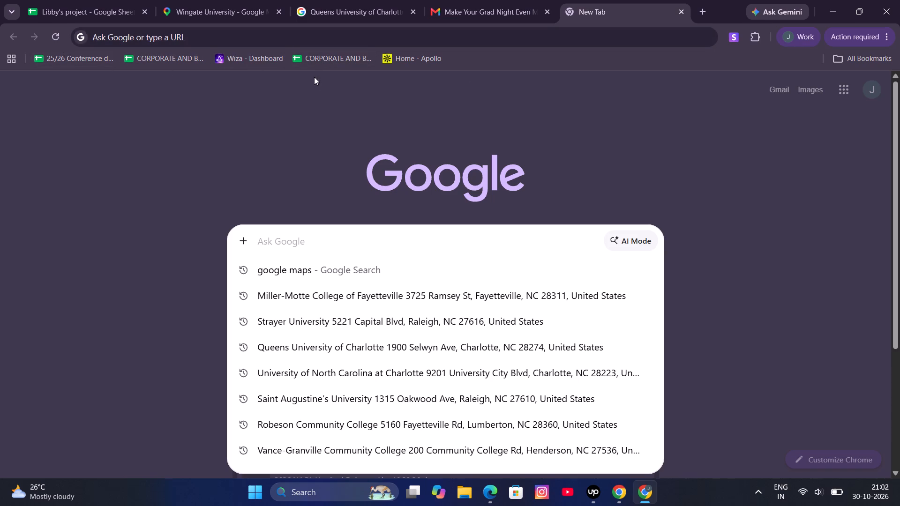
# Switch to the Libby's project spreadsheet and bring up the Drive file picker for opening another spreadsheet.
pyautogui.click(85, 0)
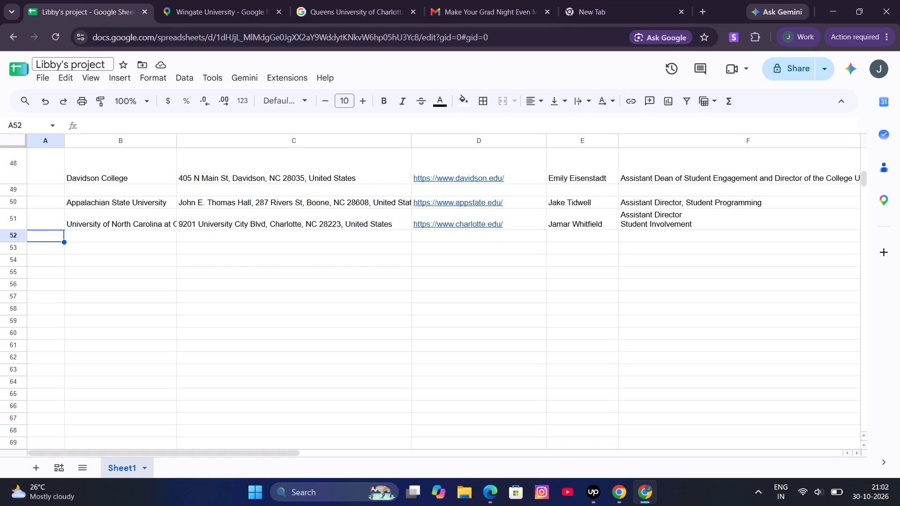
pyautogui.click(45, 77)
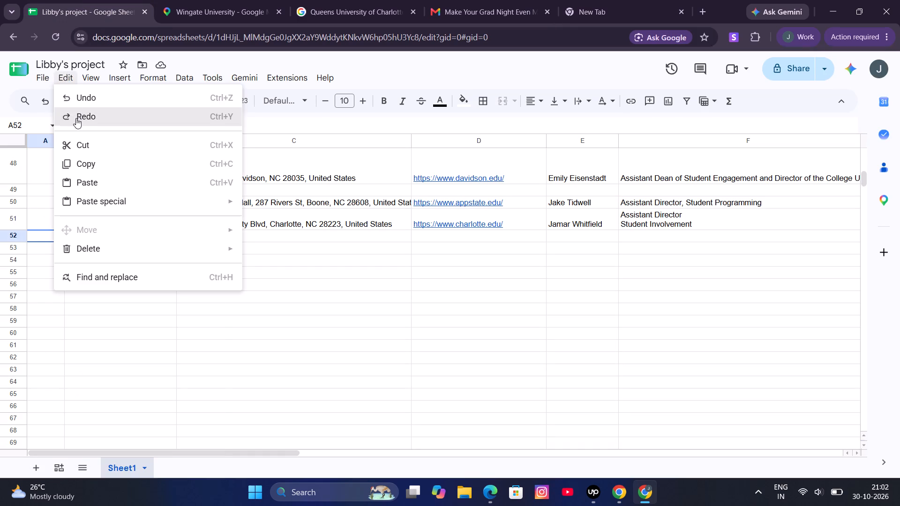
pyautogui.click(37, 108)
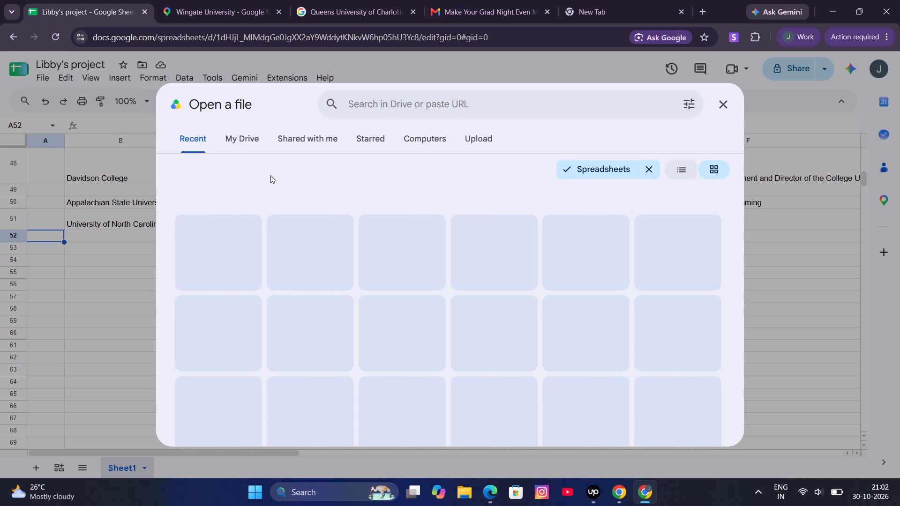
# Open the United States High School - Master spreadsheet from the recent Drive files.
pyautogui.scroll(-1, 291, 248)
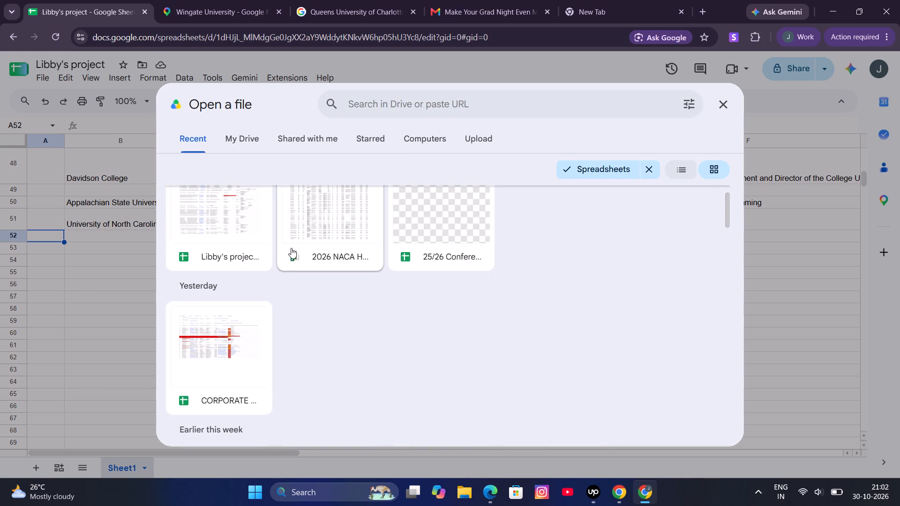
pyautogui.scroll(-1, 291, 248)
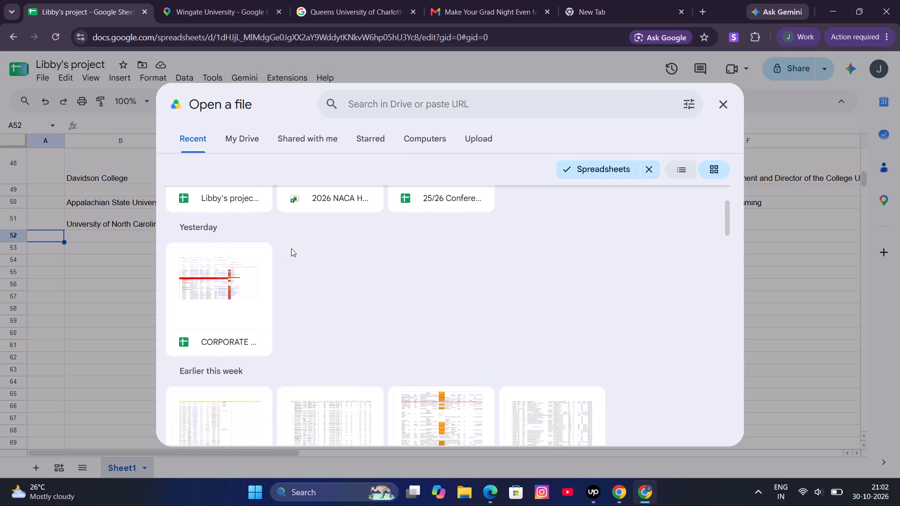
pyautogui.scroll(-3, 291, 253)
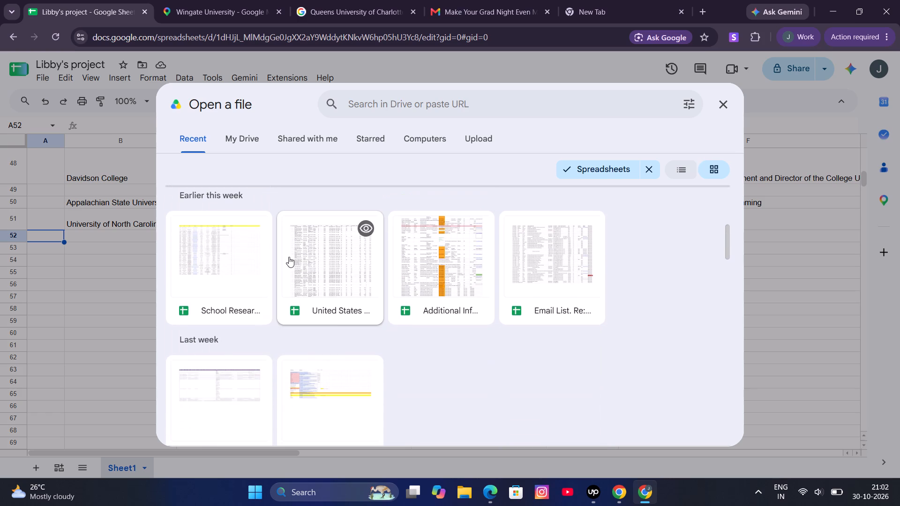
pyautogui.click(237, 254)
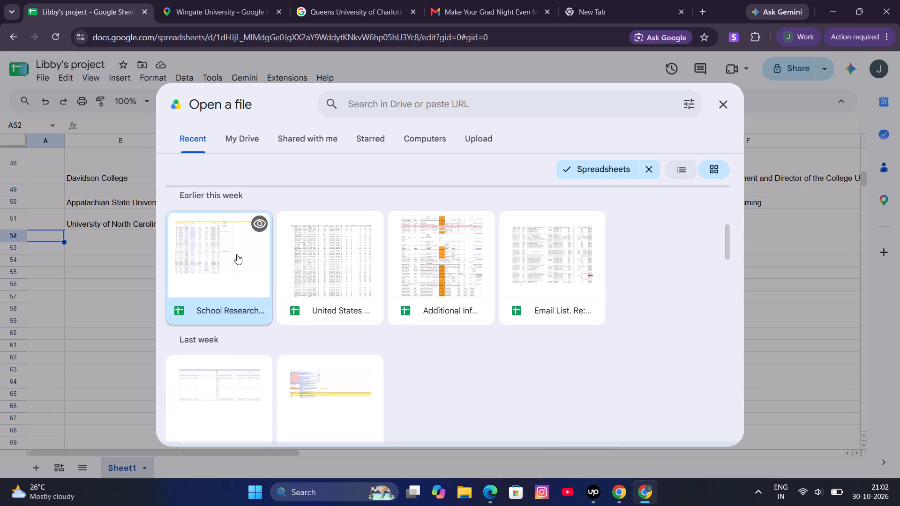
pyautogui.click(313, 260)
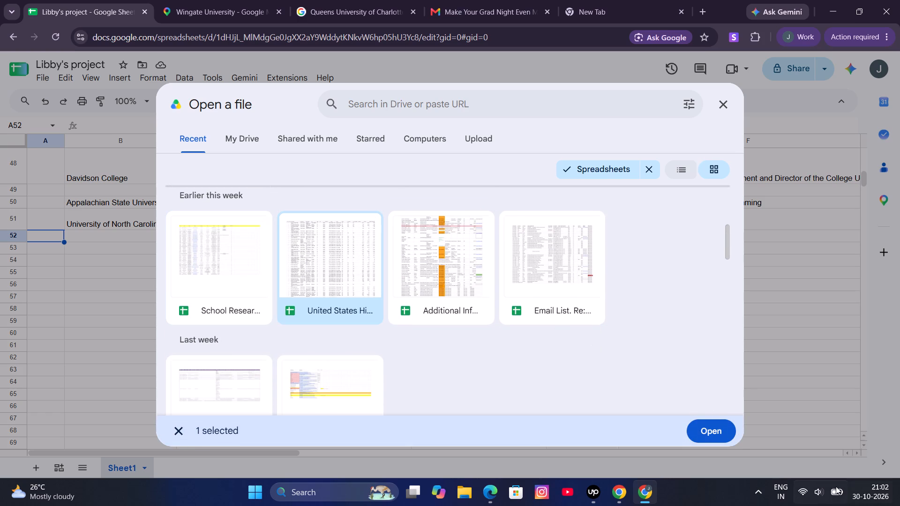
pyautogui.click(702, 429)
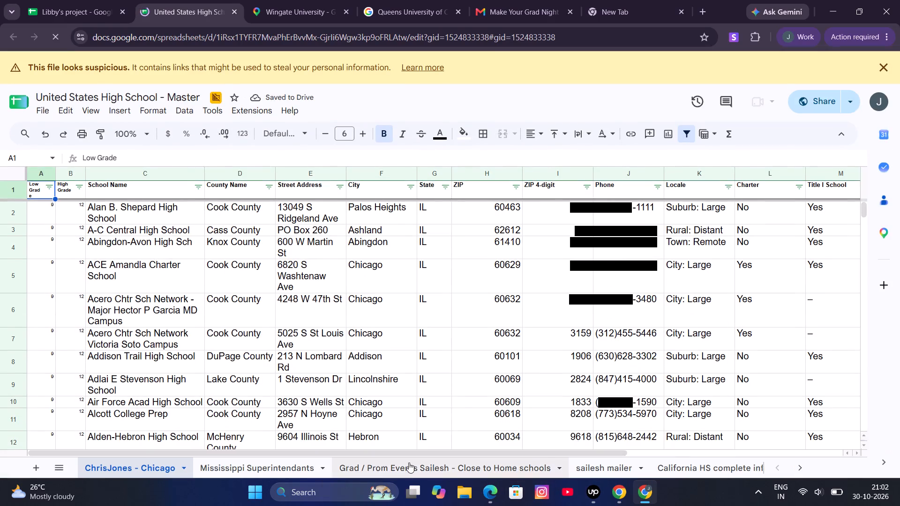
# View the Grad / Prom Events Sailesh - Close to Home schools sheet and the California HS sheet.
pyautogui.click(409, 462)
pyautogui.click(678, 465)
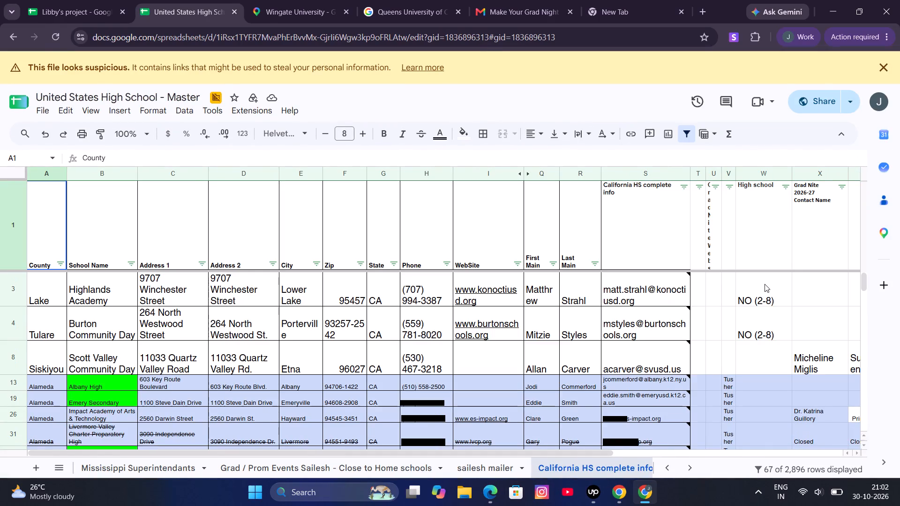
# Search the California HS complete info sheet for the copied recipient address and look over the surrounding school rows.
pyautogui.hotkey('ctrl', 'f')
pyautogui.hotkey('ctrl', 'v')
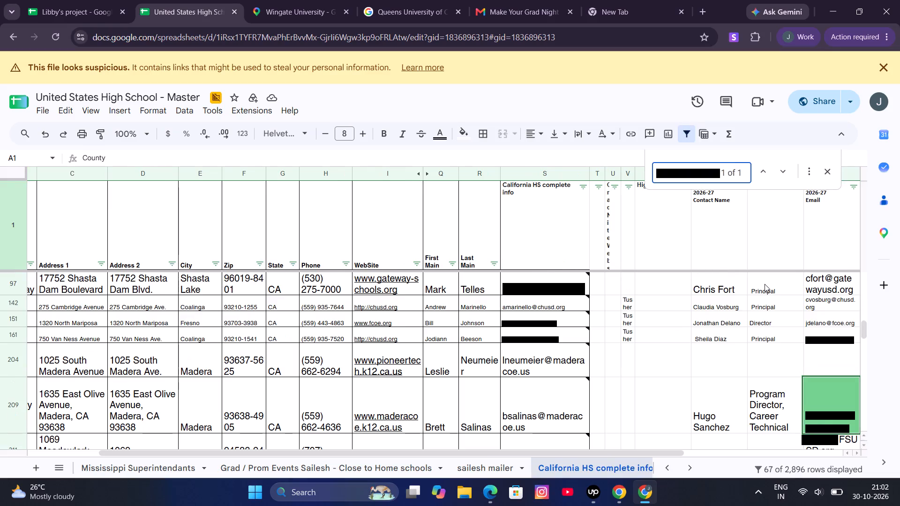
pyautogui.hscroll(4, 628, 284)
pyautogui.scroll(3, 628, 284)
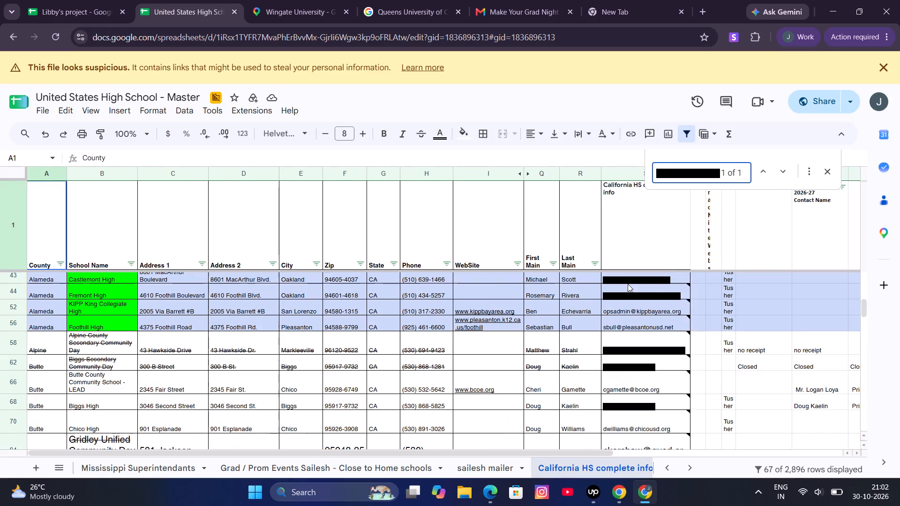
pyautogui.scroll(3, 628, 284)
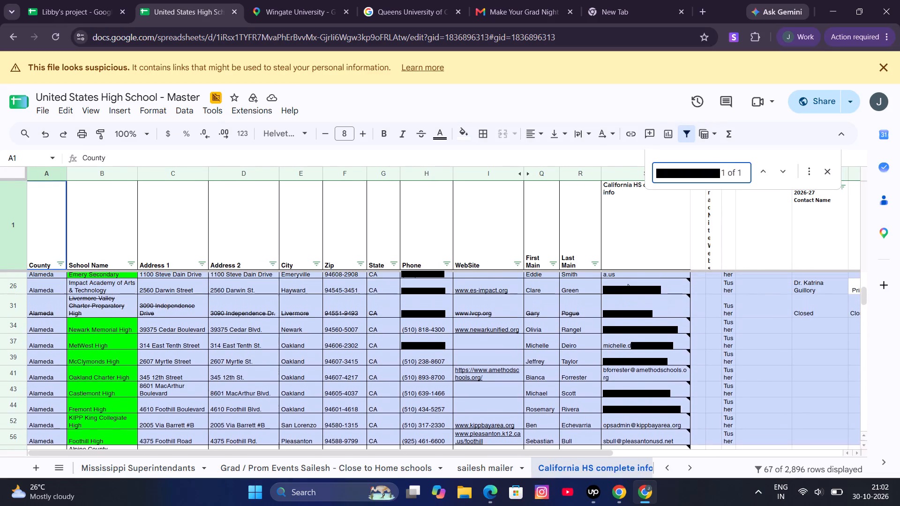
pyautogui.scroll(1, 628, 284)
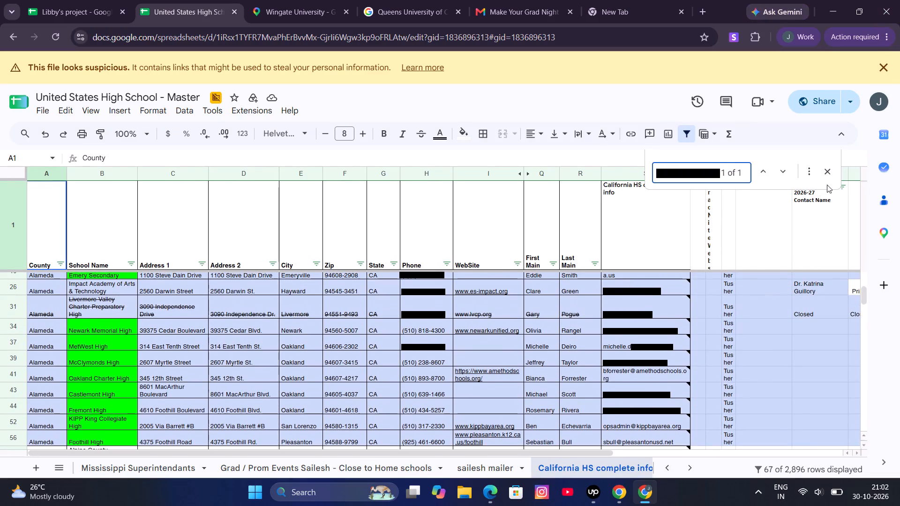
pyautogui.click(831, 174)
pyautogui.click(622, 0)
pyautogui.click(504, 1)
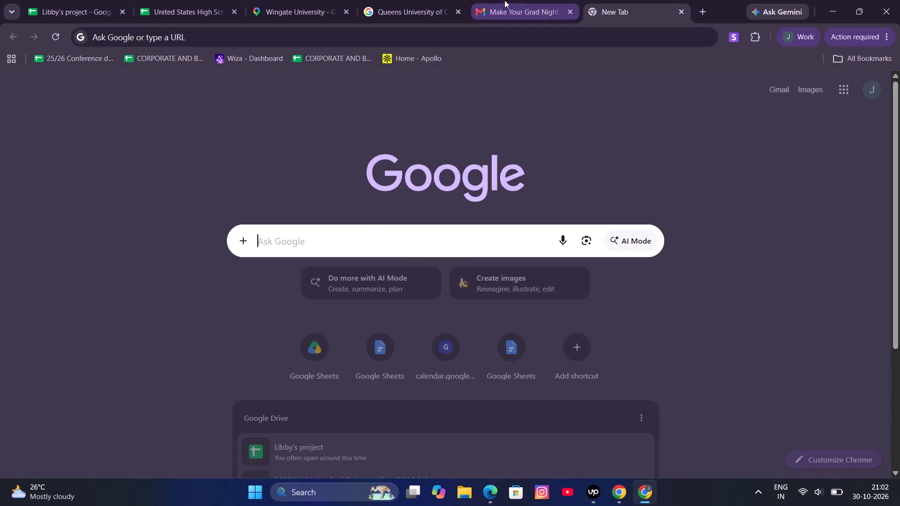
pyautogui.click(412, 4)
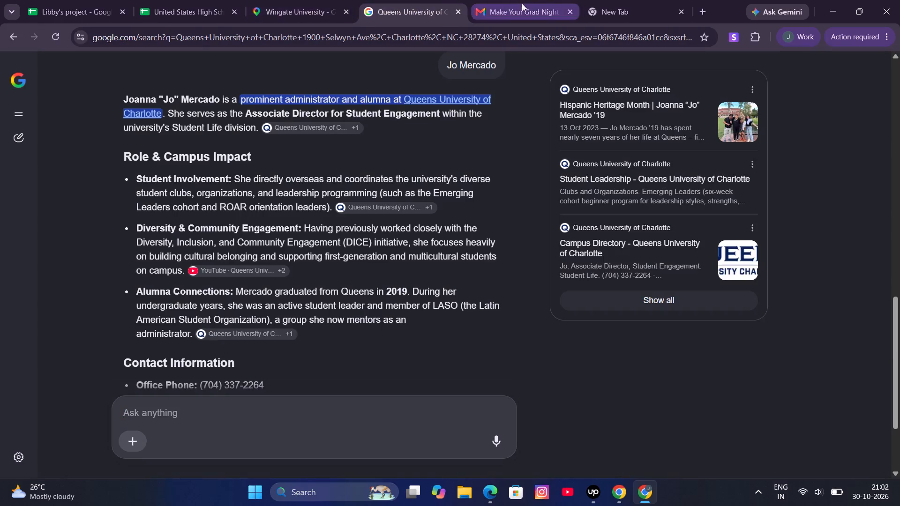
pyautogui.click(520, 4)
pyautogui.scroll(3, 428, 135)
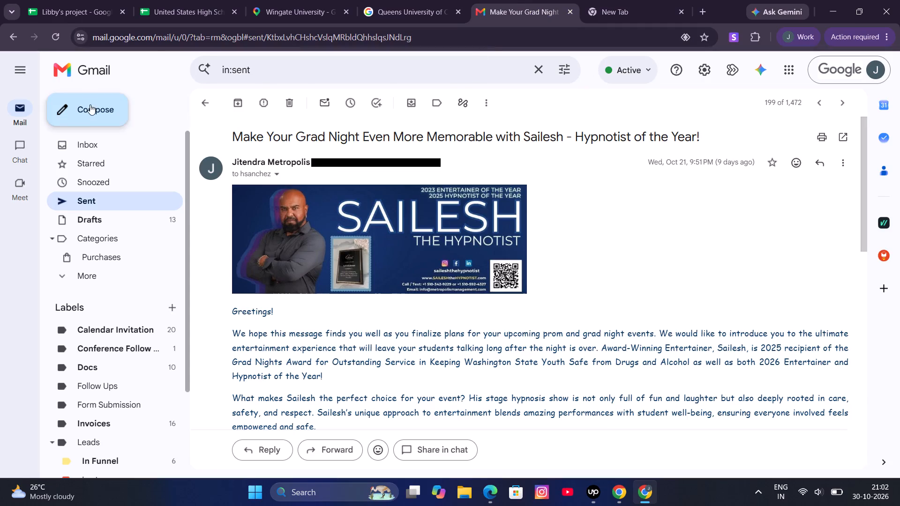
pyautogui.click(207, 101)
pyautogui.scroll(-2, 579, 239)
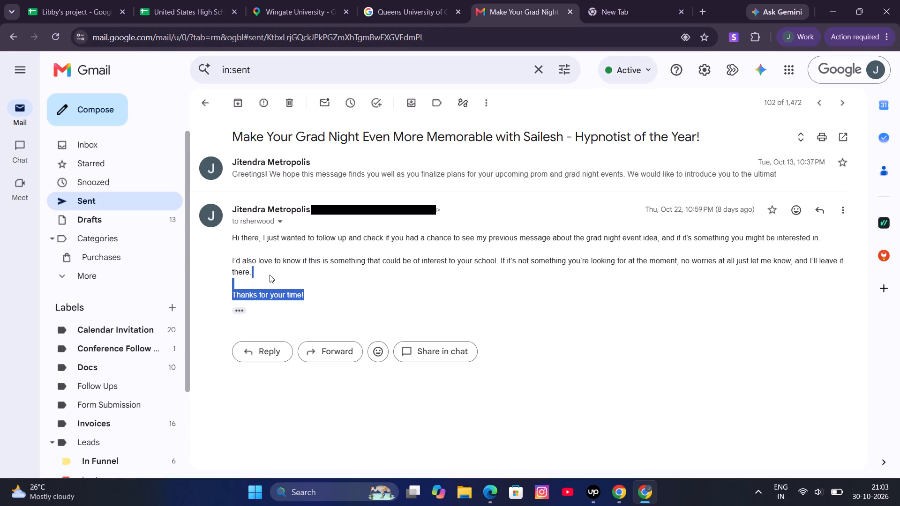
# Copy the whole follow-up text from "Hi there" to "Thanks for your time!" in the October 22 Grad Night email and return to Sent mail.
pyautogui.moveTo(270, 275); pyautogui.dragTo(235, 249)
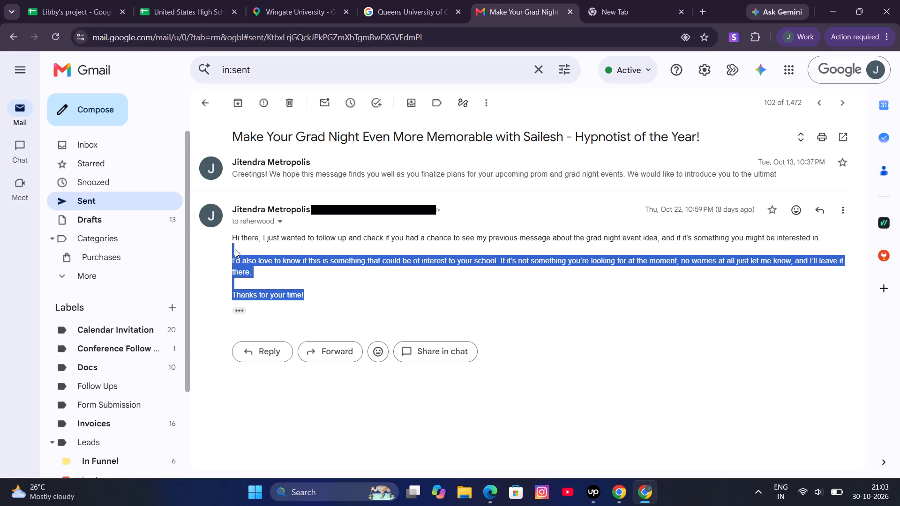
pyautogui.moveTo(235, 249); pyautogui.dragTo(231, 242)
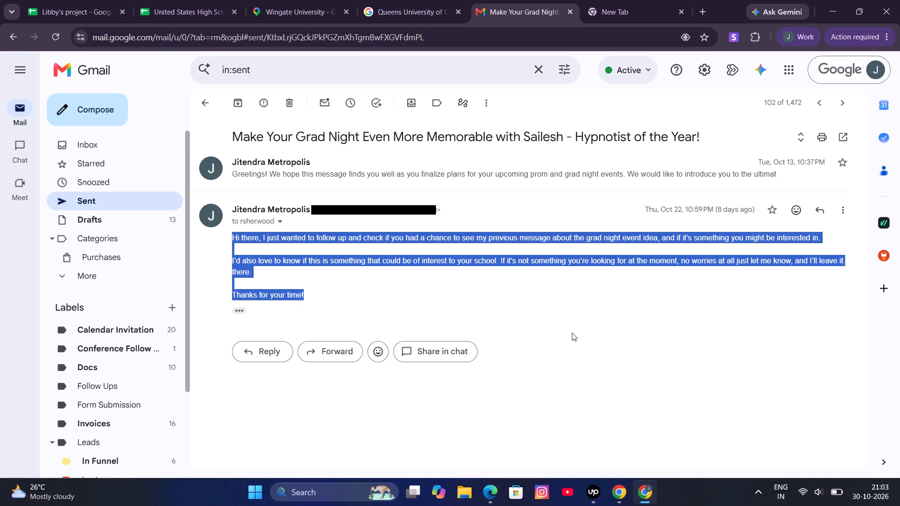
pyautogui.scroll(-1, 575, 331)
pyautogui.hotkey('ctrl', 'c')
pyautogui.hotkey('ctrl', 'c')
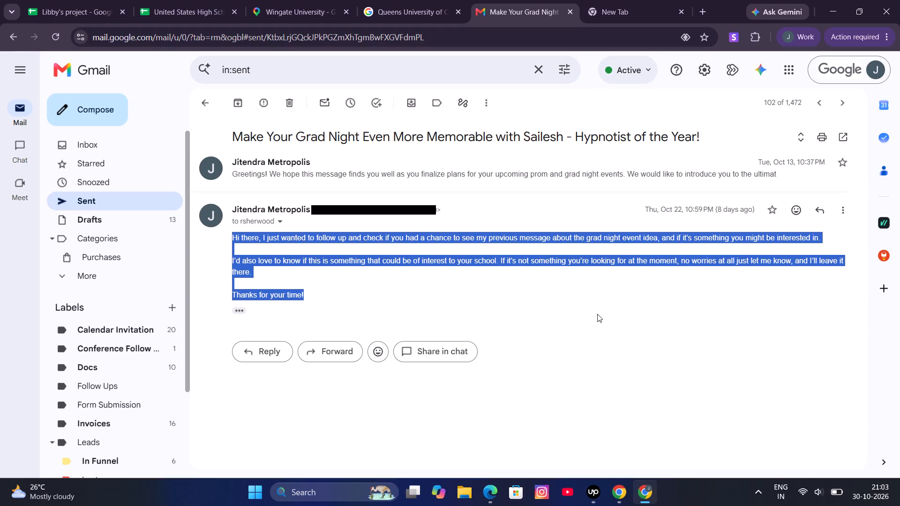
pyautogui.hotkey('ctrl', 'c')
pyautogui.hotkey('ctrl', 'c')
pyautogui.click(207, 107)
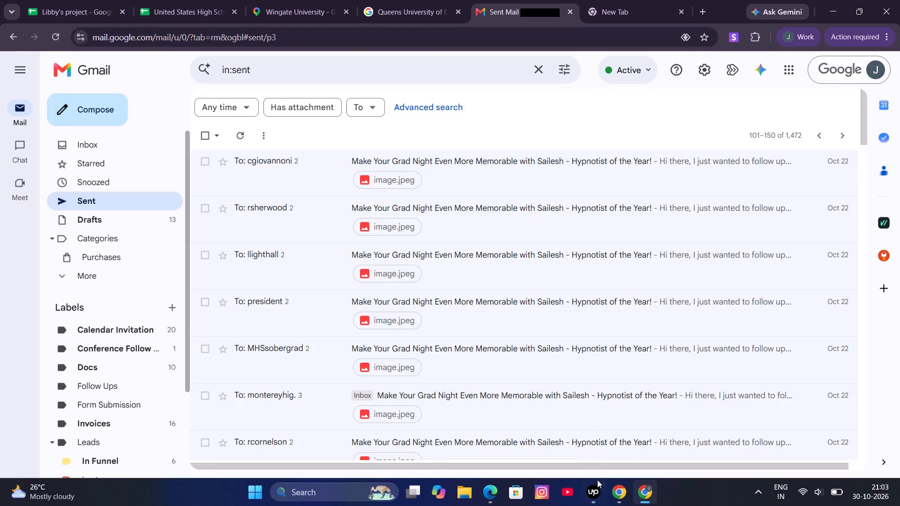
# Switch to the Upwork app.
pyautogui.click(594, 489)
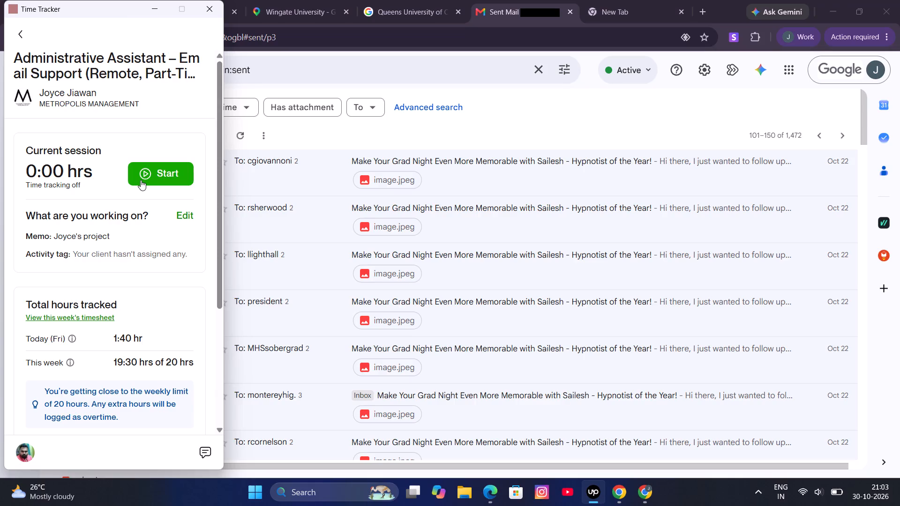
# Start time tracking for the Administrative Assistant – Email Support contract and minimize the tracker window.
pyautogui.click(141, 180)
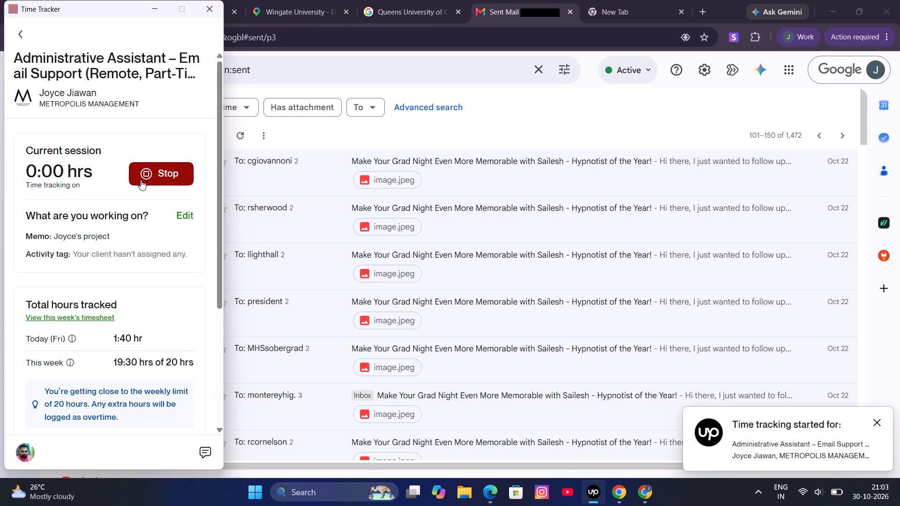
pyautogui.click(145, 17)
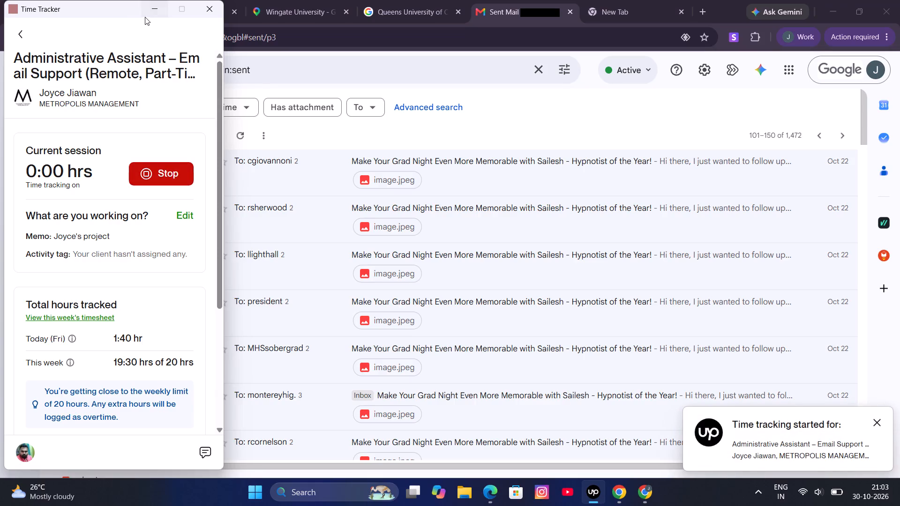
pyautogui.click(841, 132)
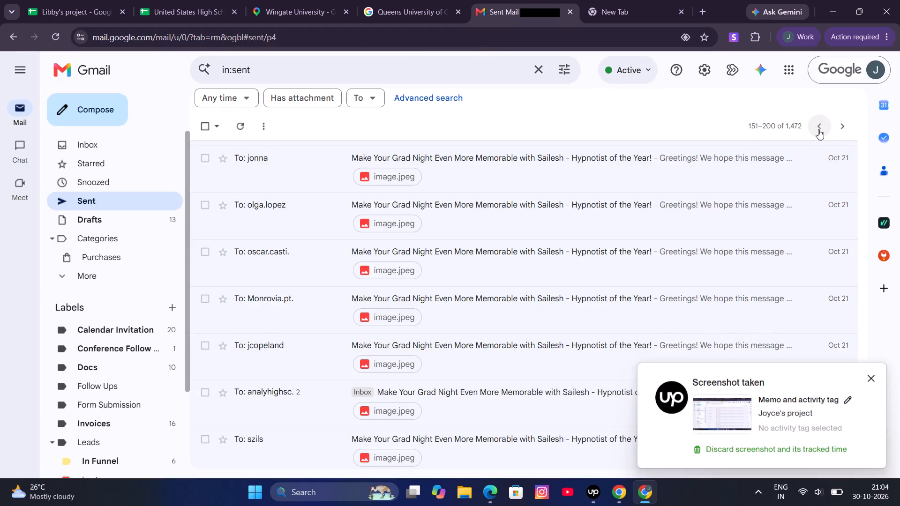
# Examine the Grad Night emails and follow-ups among sent messages 151–200.
pyautogui.scroll(-16, 781, 193)
pyautogui.scroll(8, 775, 200)
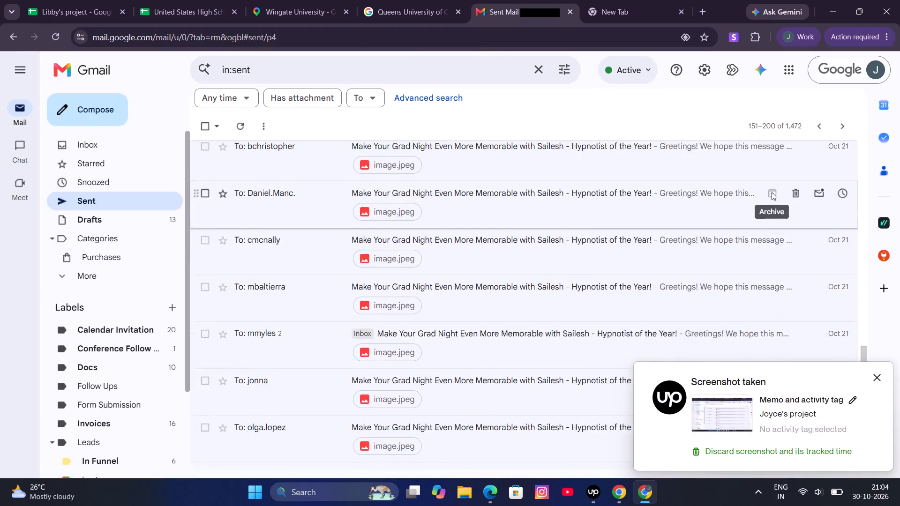
pyautogui.scroll(2, 772, 192)
pyautogui.scroll(-1, 772, 192)
pyautogui.scroll(12, 772, 192)
pyautogui.scroll(-1, 765, 185)
pyautogui.scroll(11, 765, 185)
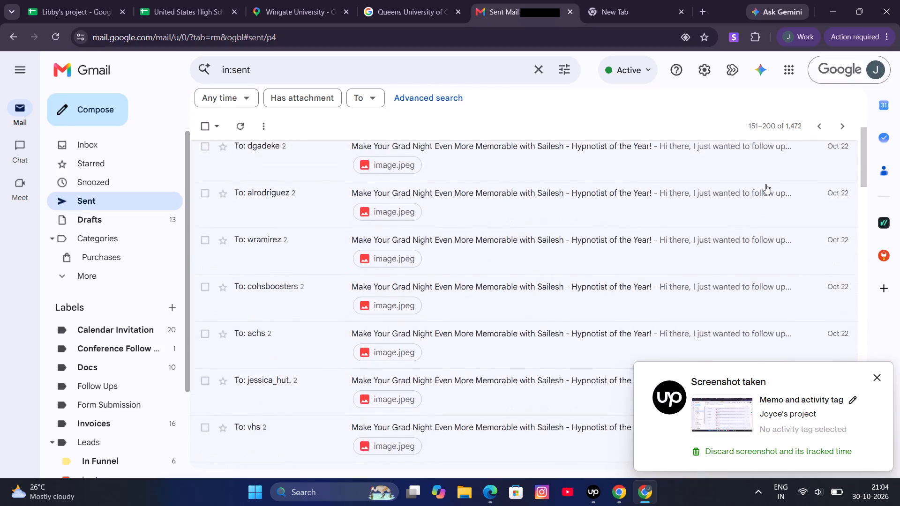
# Examine the Grad Night follow-up emails among sent messages 101–150.
pyautogui.scroll(13, 765, 184)
pyautogui.click(815, 130)
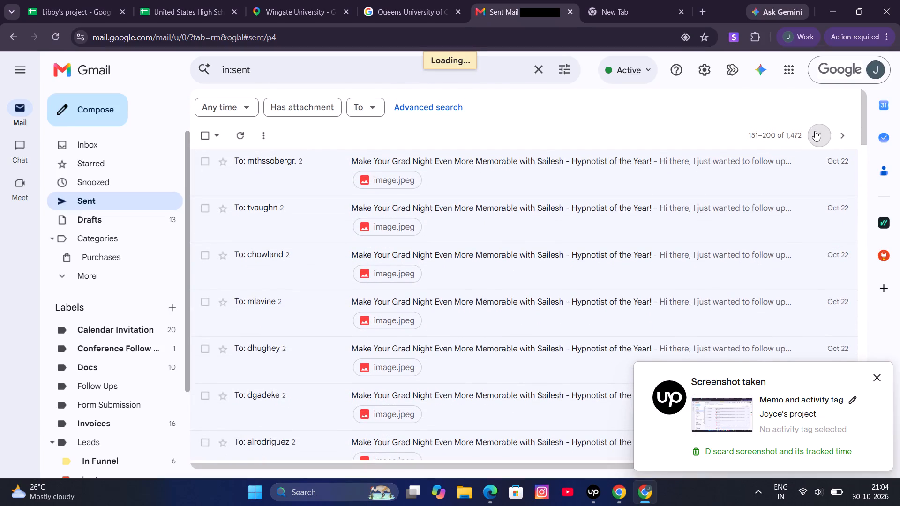
pyautogui.scroll(-7, 693, 214)
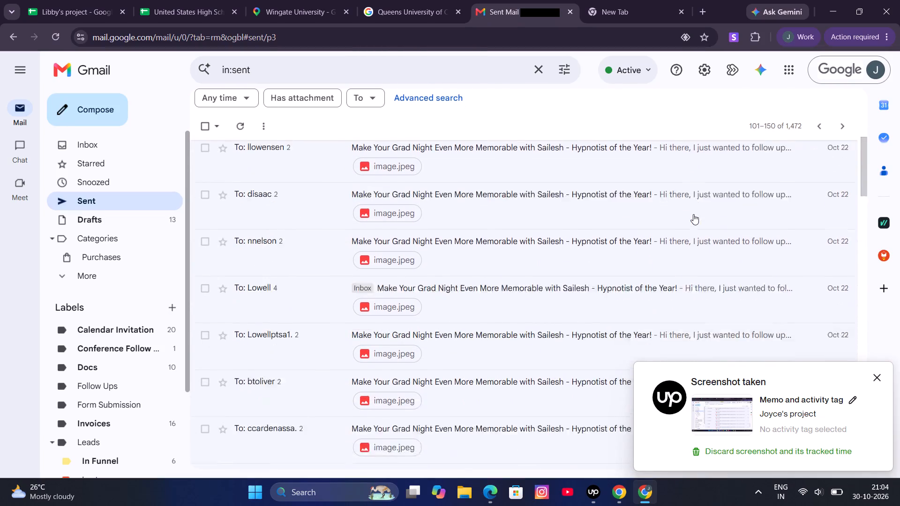
pyautogui.scroll(-20, 695, 210)
pyautogui.scroll(-7, 695, 210)
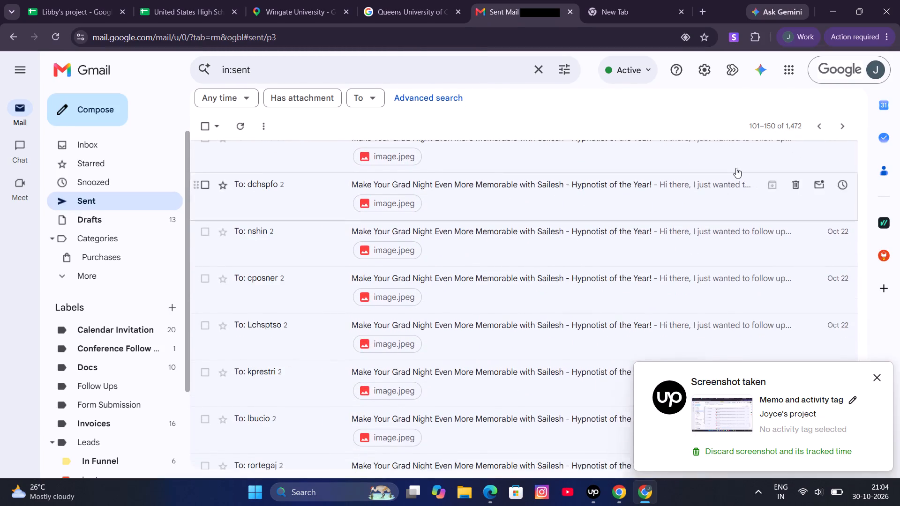
pyautogui.scroll(-5, 738, 165)
# Return to sent messages 151–200 and examine the boundary between the October 22 follow-ups and the October 21 Grad Night outreach emails.
pyautogui.click(846, 128)
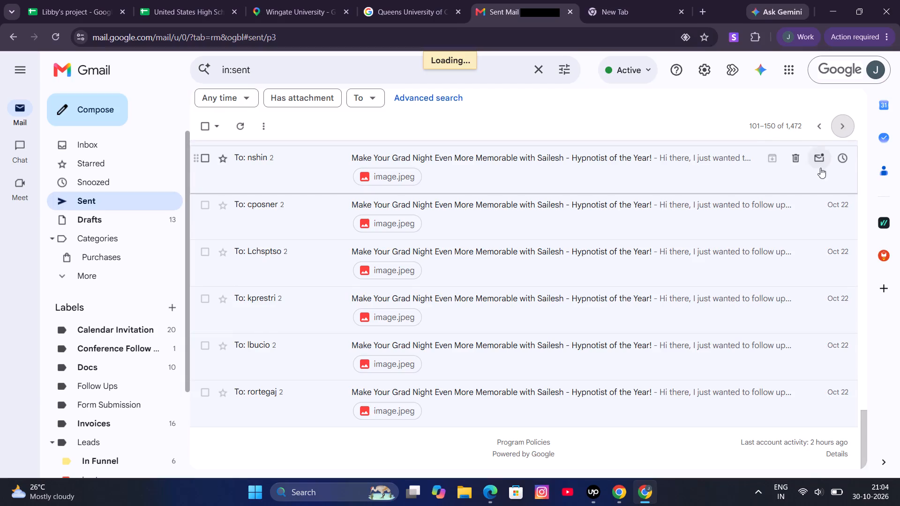
pyautogui.scroll(-5, 764, 220)
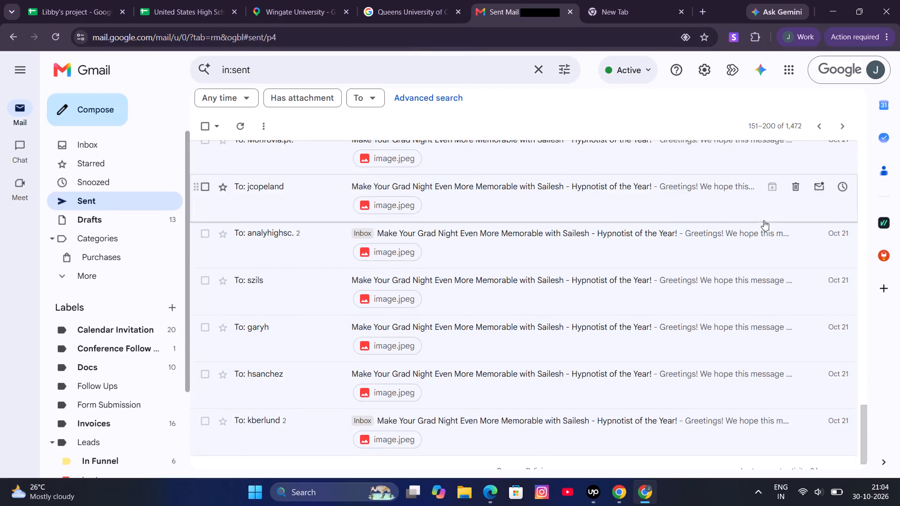
pyautogui.scroll(-7, 764, 220)
pyautogui.scroll(17, 764, 220)
pyautogui.scroll(6, 764, 219)
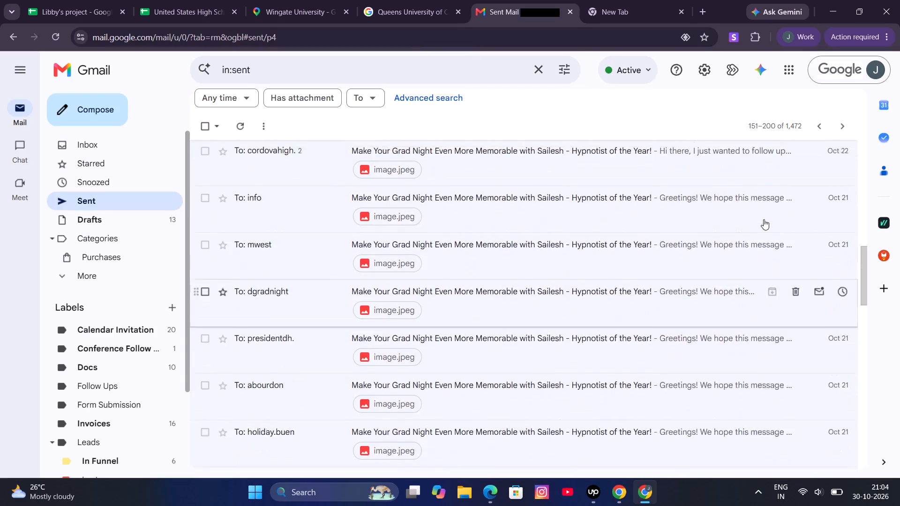
pyautogui.scroll(6, 764, 219)
pyautogui.scroll(-8, 764, 219)
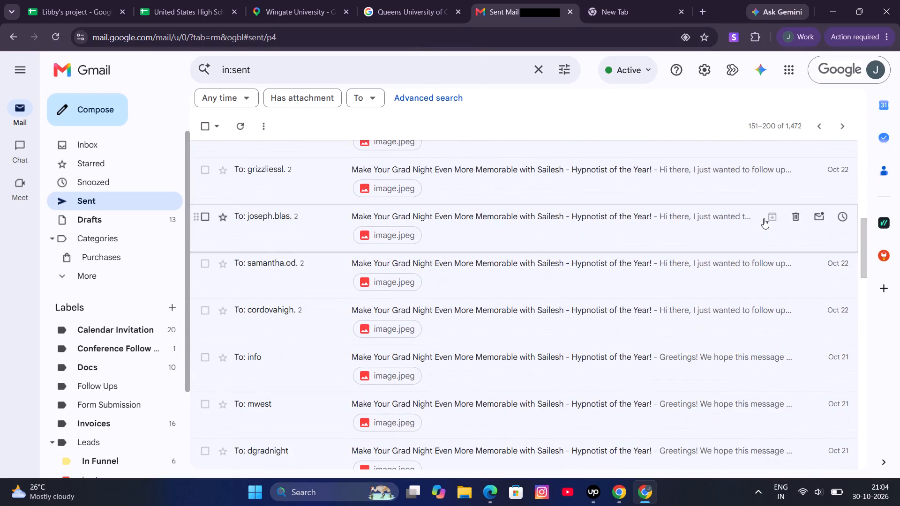
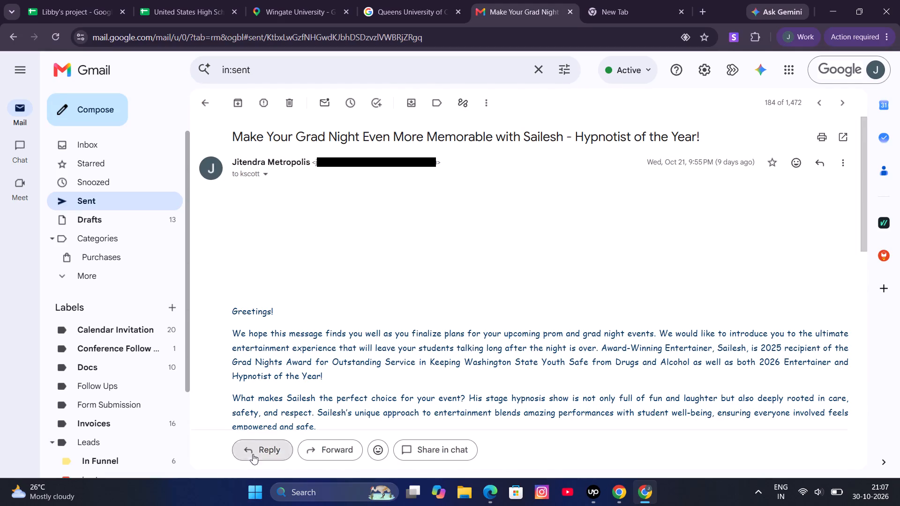
pyautogui.hotkey('ctrl', 'v')
pyautogui.click(267, 453)
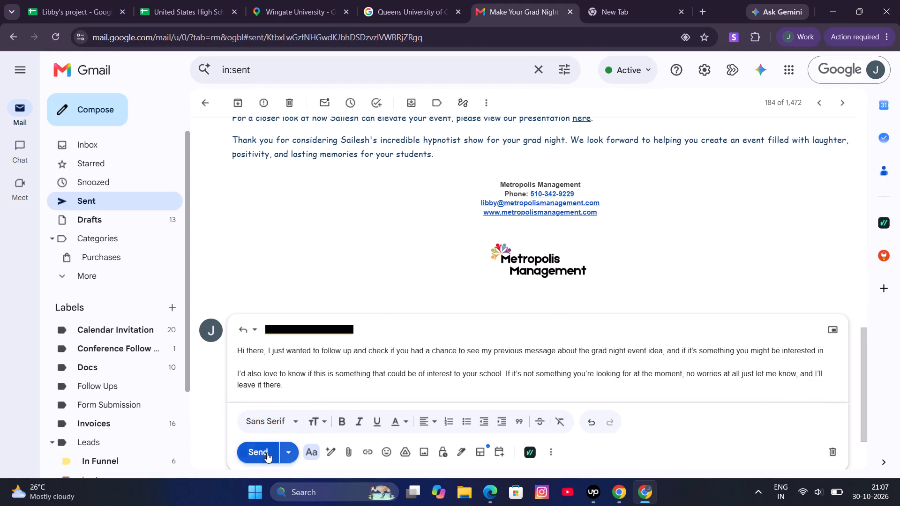
pyautogui.moveTo(694, 300); pyautogui.dragTo(706, 298)
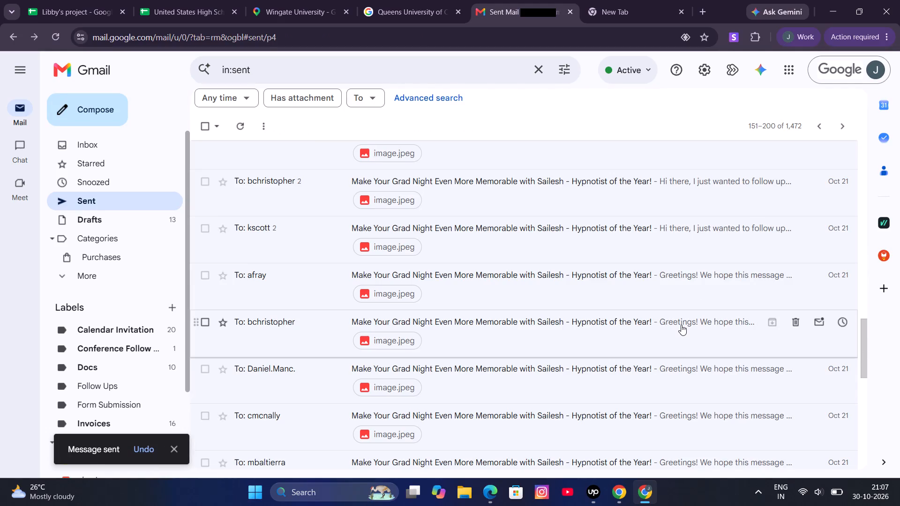
pyautogui.click(681, 325)
pyautogui.click(259, 454)
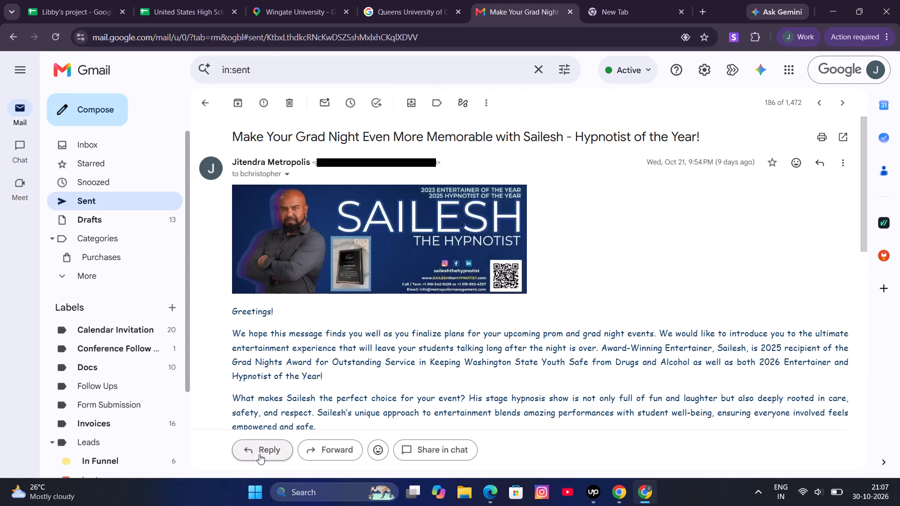
pyautogui.hotkey('ctrl', 'v')
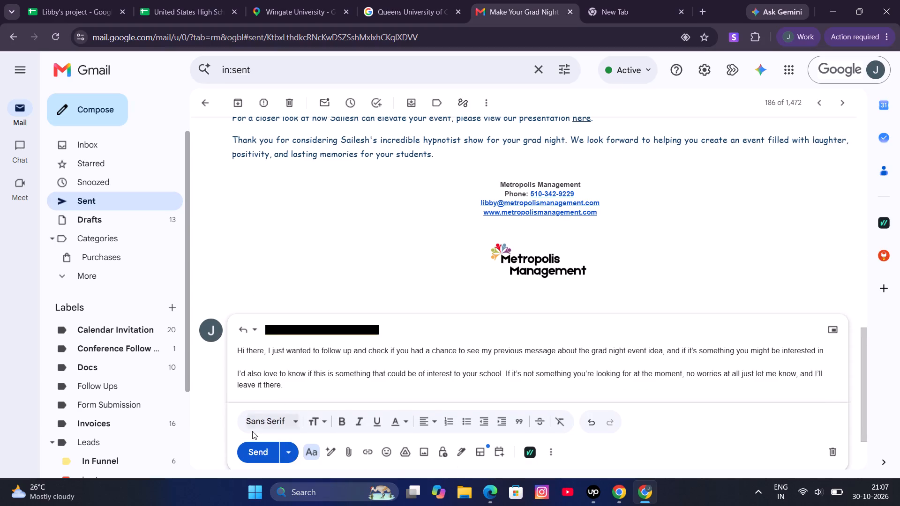
pyautogui.click(263, 446)
pyautogui.moveTo(757, 275); pyautogui.dragTo(762, 275)
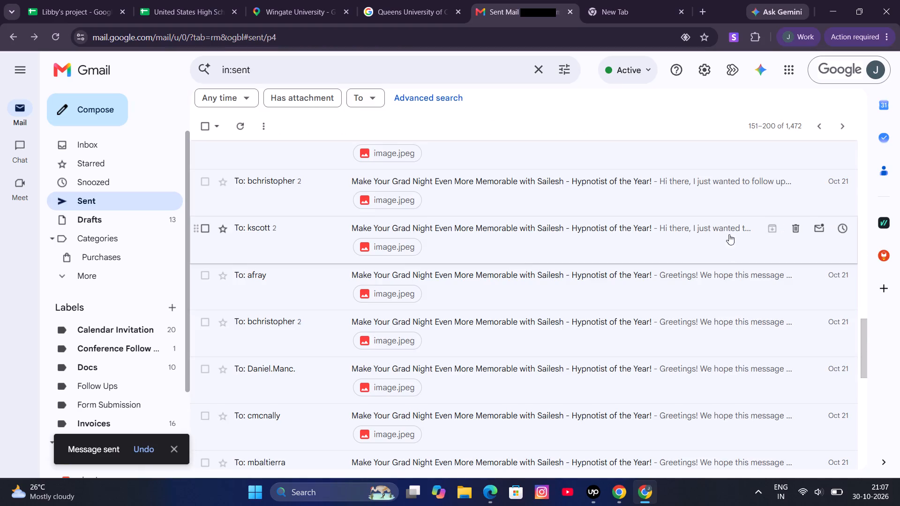
pyautogui.click(710, 276)
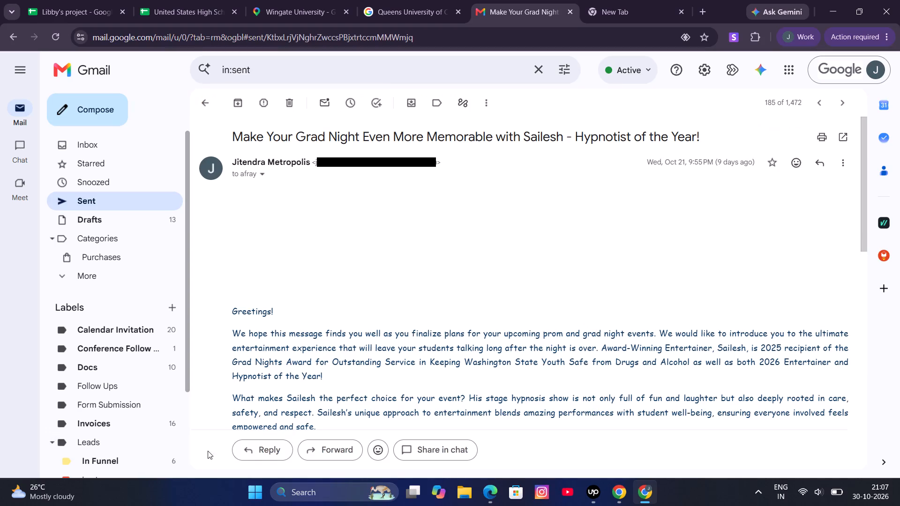
pyautogui.click(264, 450)
pyautogui.hotkey('ctrl', 'v')
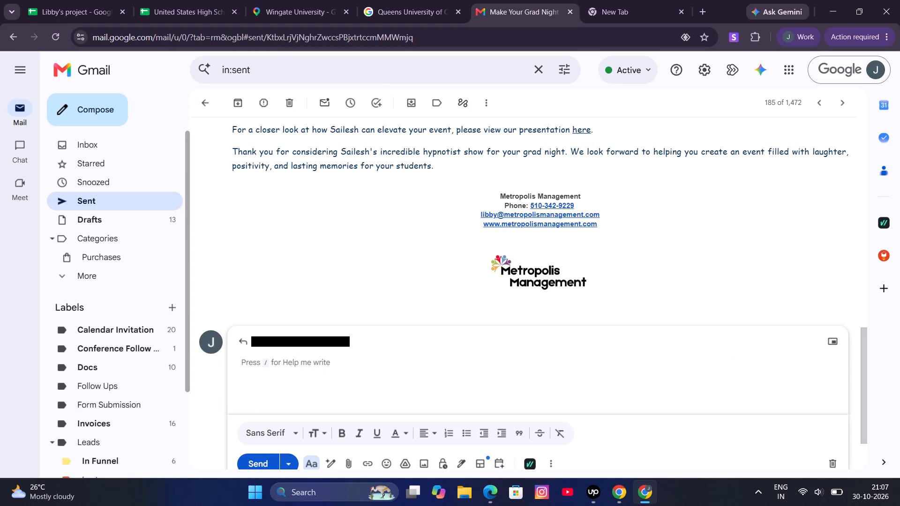
pyautogui.click(249, 451)
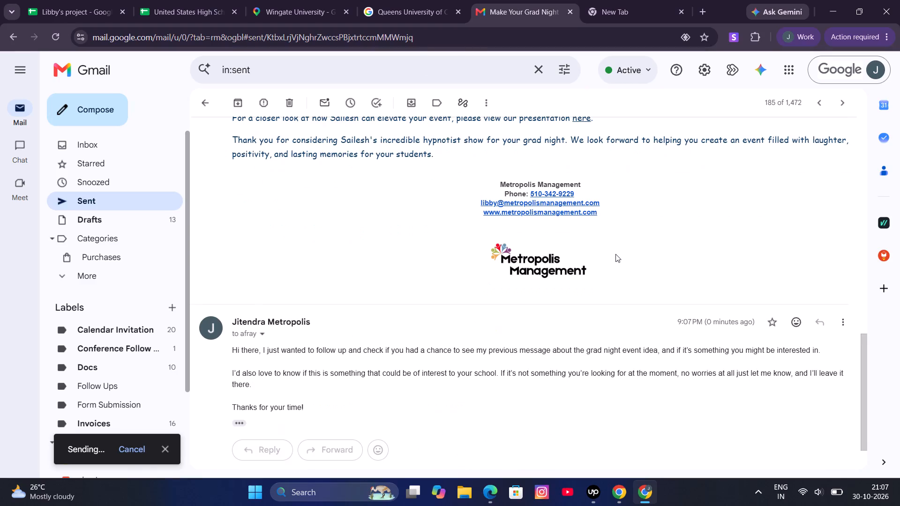
pyautogui.click(615, 253)
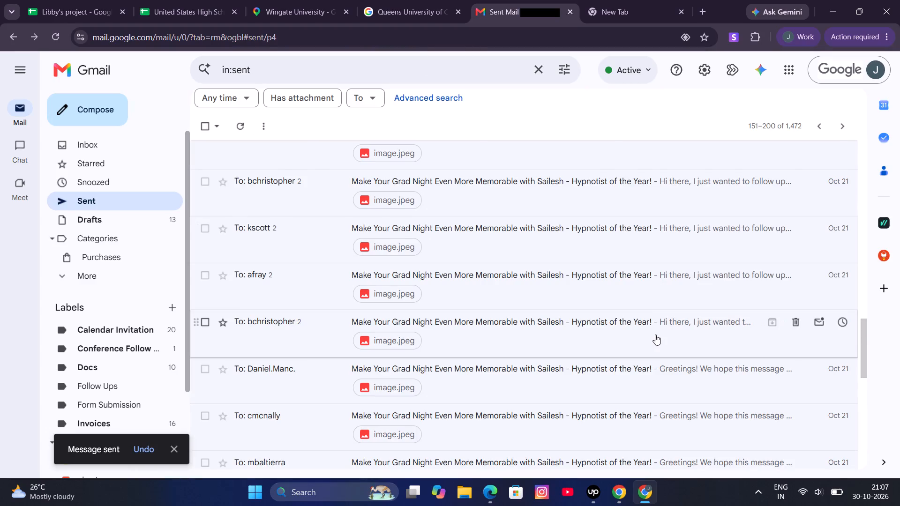
pyautogui.click(656, 335)
pyautogui.click(638, 345)
pyautogui.scroll(-1, 638, 345)
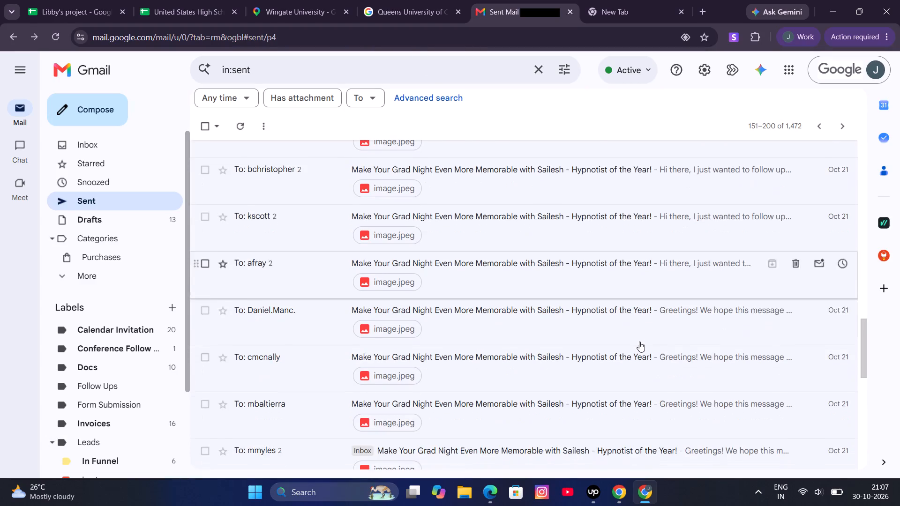
pyautogui.click(660, 306)
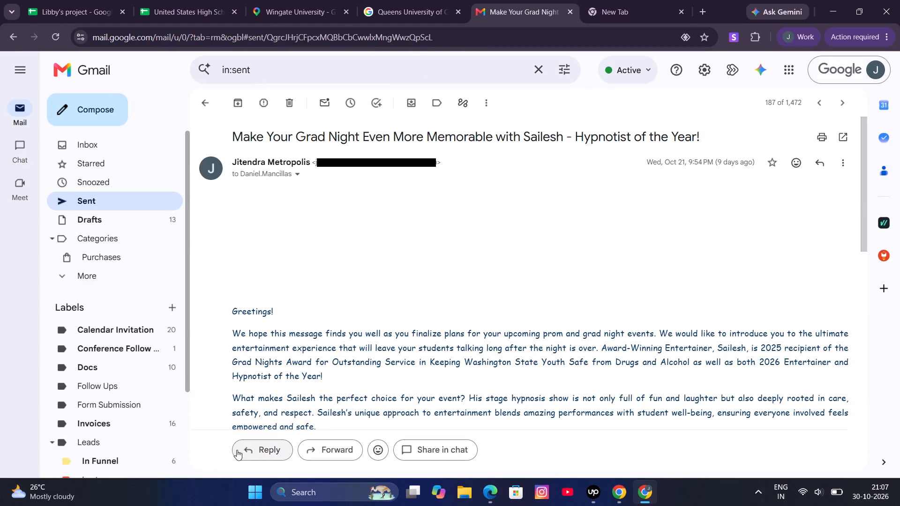
pyautogui.click(244, 450)
pyautogui.hotkey('ctrl', 'v')
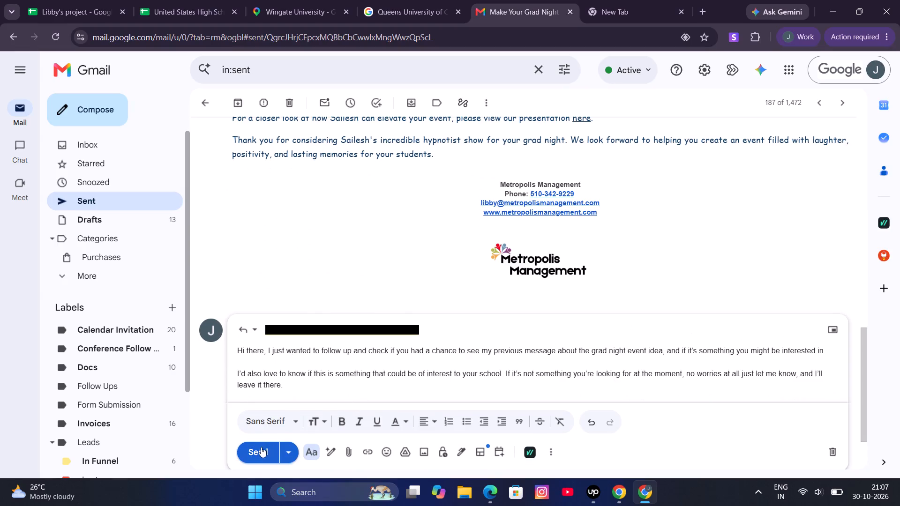
pyautogui.click(256, 448)
pyautogui.click(681, 300)
pyautogui.scroll(-1, 709, 335)
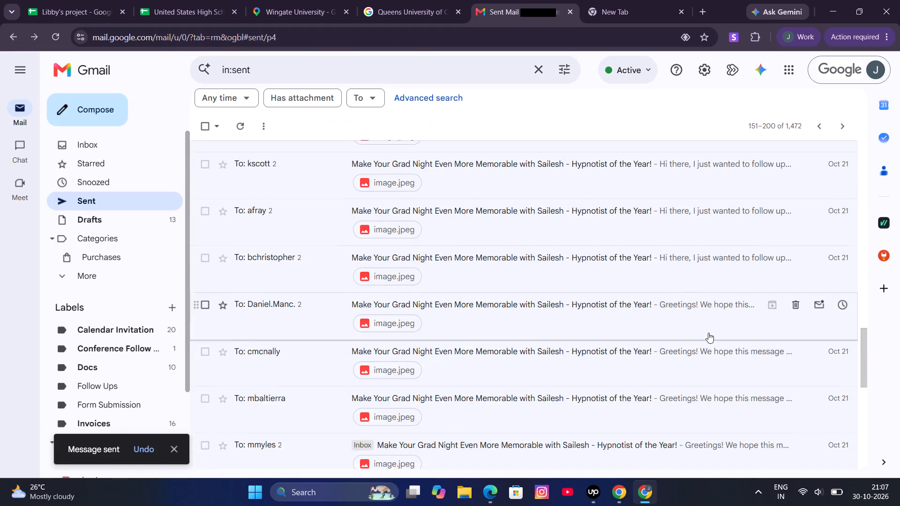
pyautogui.click(705, 315)
pyautogui.scroll(-5, 329, 379)
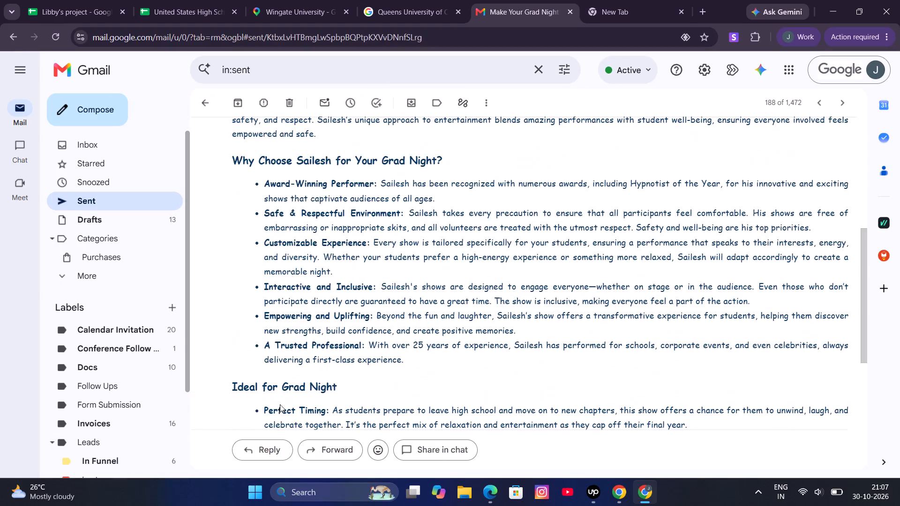
pyautogui.click(263, 438)
pyautogui.click(261, 444)
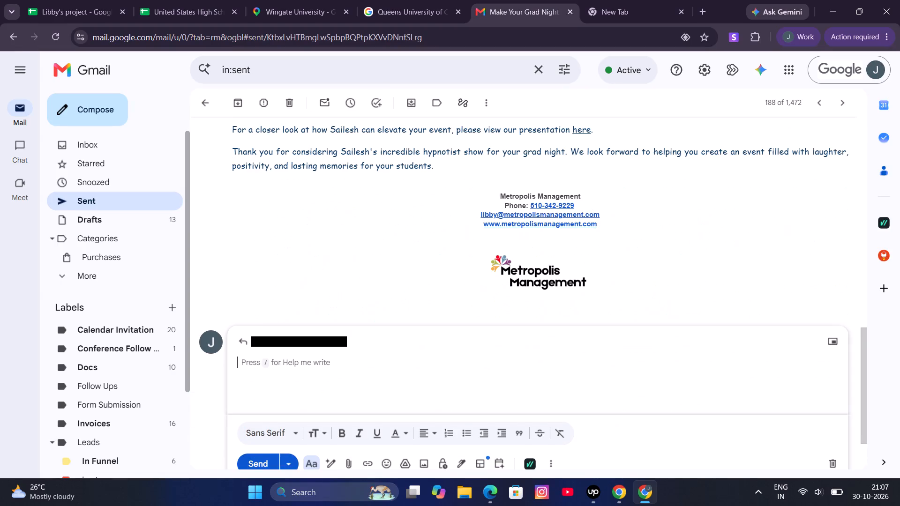
pyautogui.hotkey('ctrl', 'v')
pyautogui.click(244, 448)
pyautogui.click(702, 223)
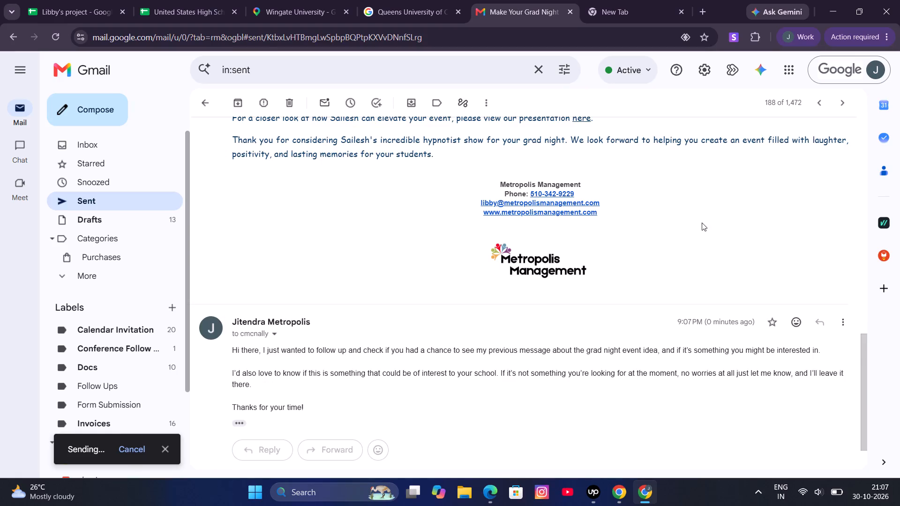
pyautogui.scroll(-1, 716, 253)
pyautogui.click(709, 285)
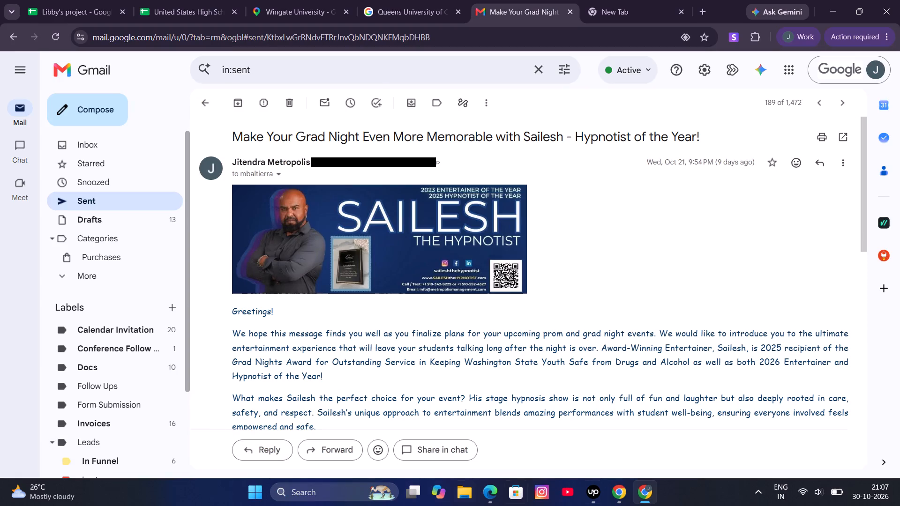
pyautogui.click(261, 455)
pyautogui.hotkey('ctrl', 'v')
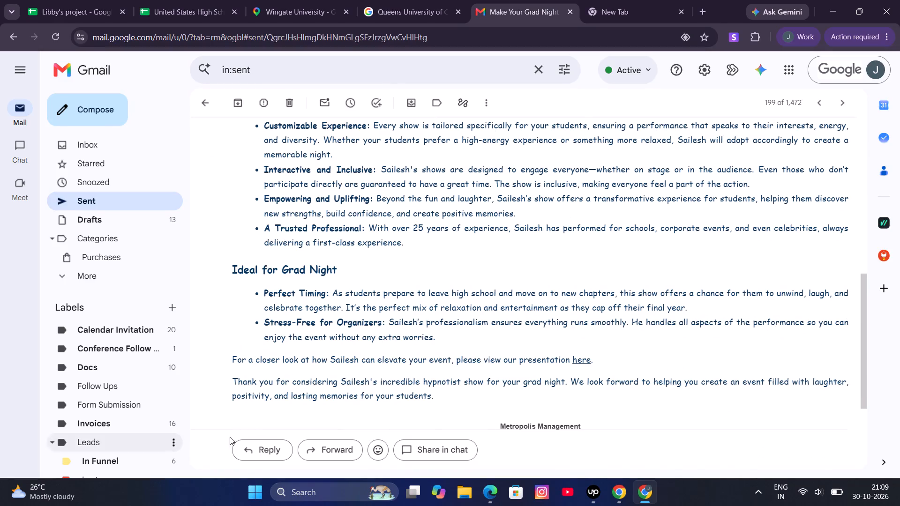
# Send the copied follow-up text as a reply to the October 21 Grad Night email to szils.
pyautogui.click(245, 448)
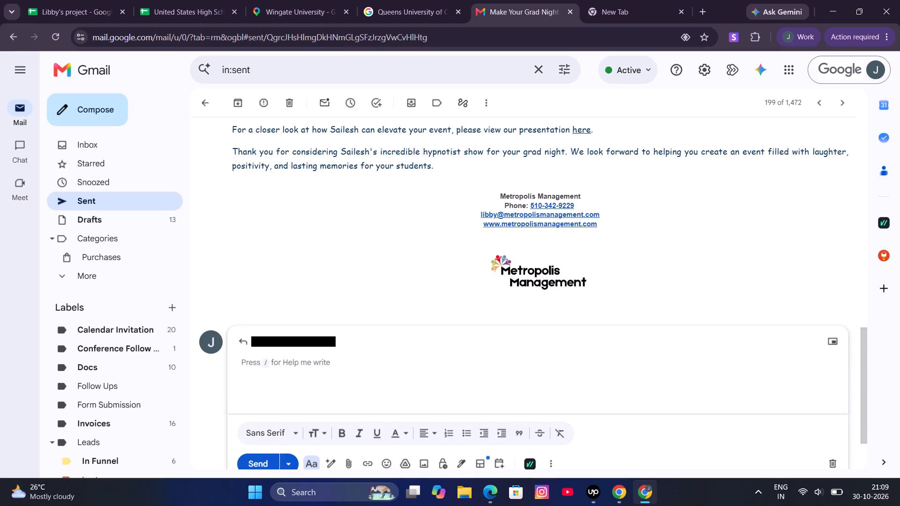
pyautogui.hotkey('ctrl', 'v')
pyautogui.click(252, 452)
pyautogui.click(688, 363)
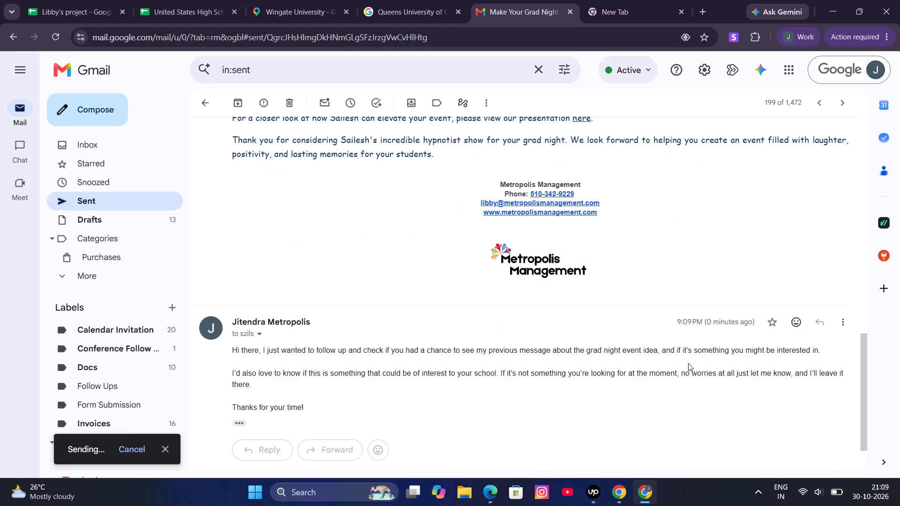
pyautogui.scroll(-1, 688, 363)
pyautogui.click(684, 387)
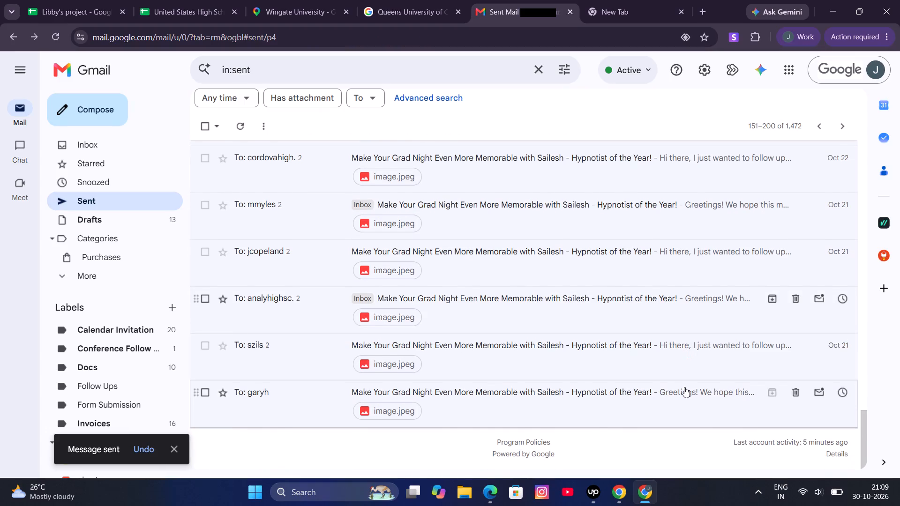
pyautogui.click(258, 452)
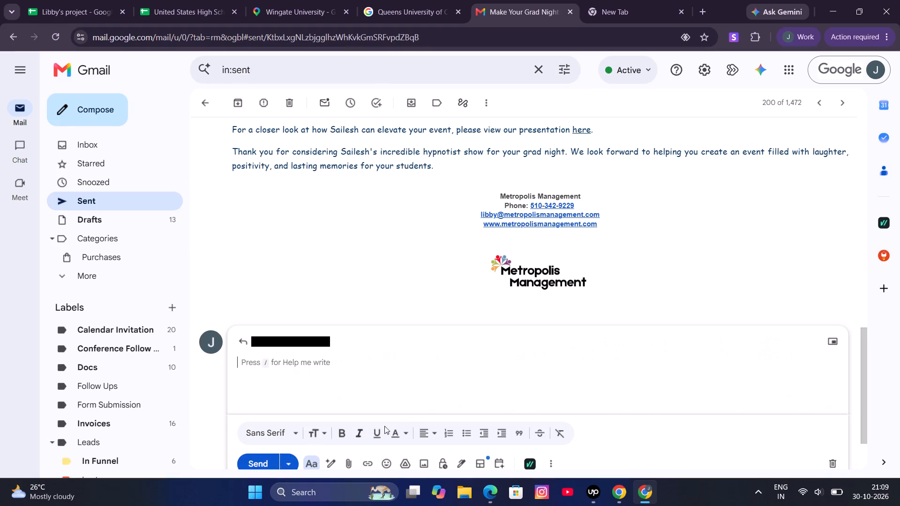
pyautogui.hotkey('ctrl', 'v')
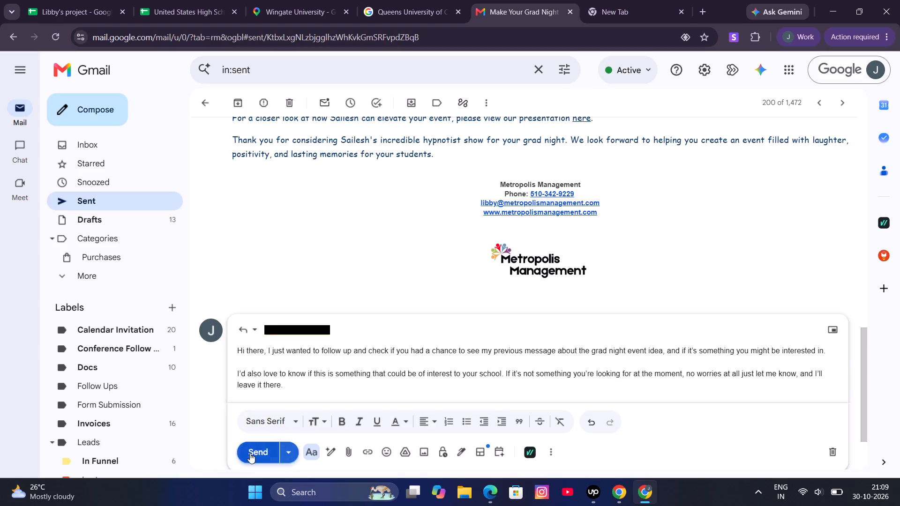
pyautogui.click(250, 453)
pyautogui.click(607, 252)
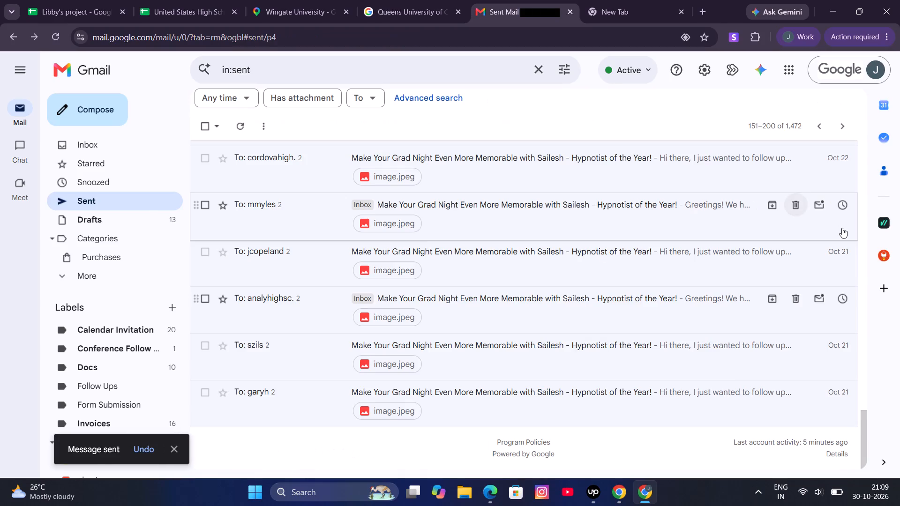
# Check sent messages 151–200 for Grad Night emails that still lack a follow-up.
pyautogui.scroll(-2, 843, 228)
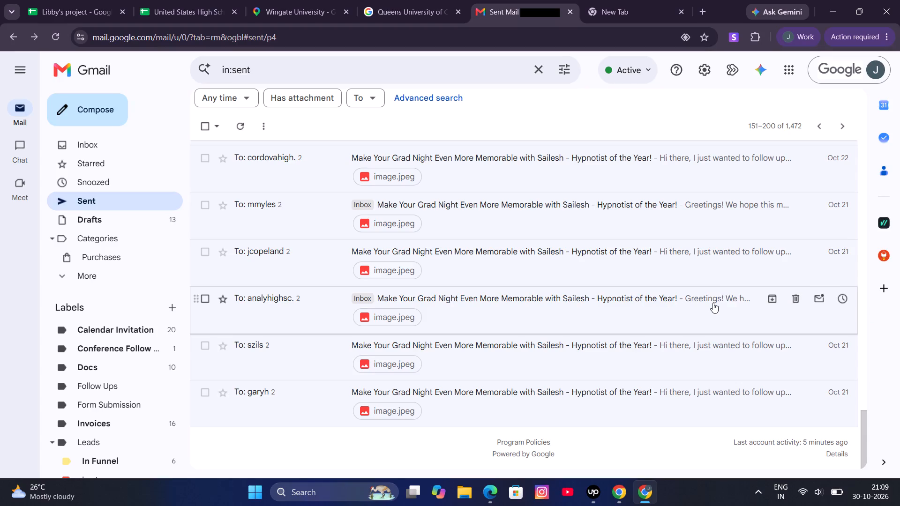
pyautogui.scroll(-2, 727, 303)
pyautogui.scroll(13, 721, 313)
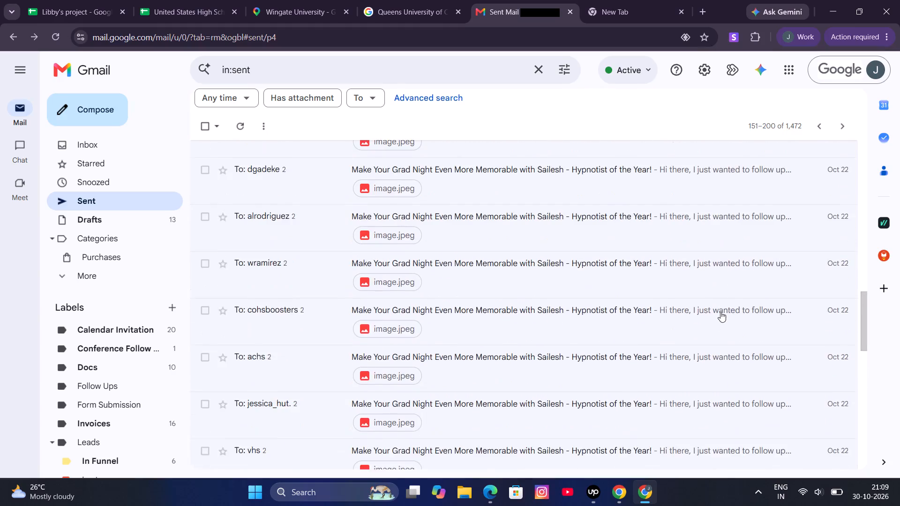
pyautogui.scroll(6, 720, 312)
pyautogui.scroll(-20, 720, 312)
pyautogui.scroll(-7, 720, 312)
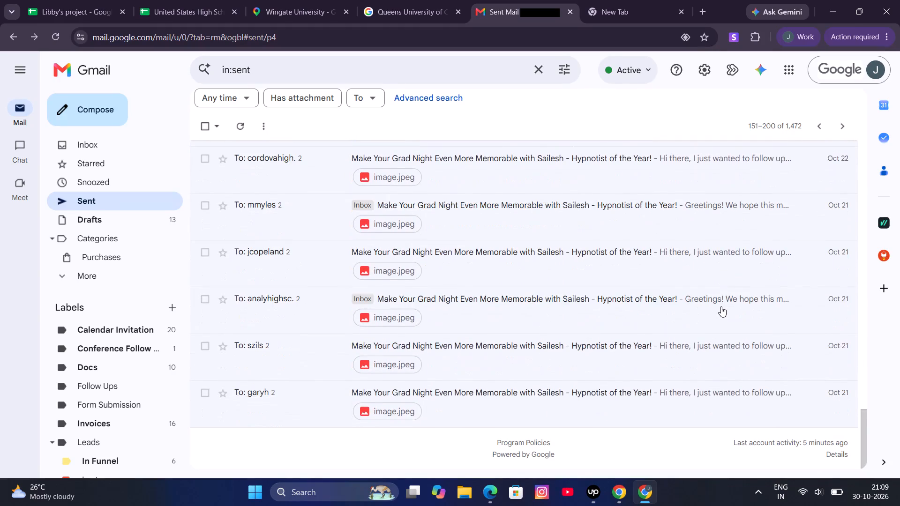
pyautogui.scroll(-3, 721, 306)
pyautogui.click(839, 125)
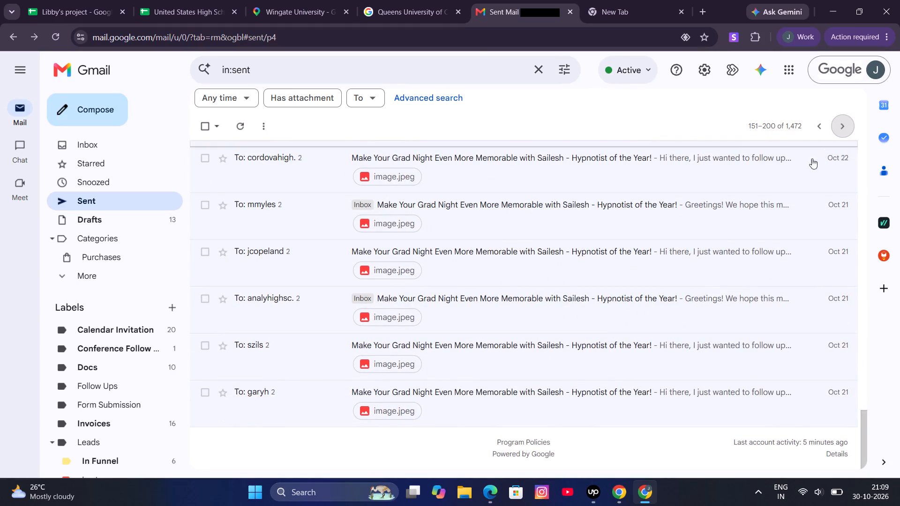
pyautogui.scroll(13, 718, 213)
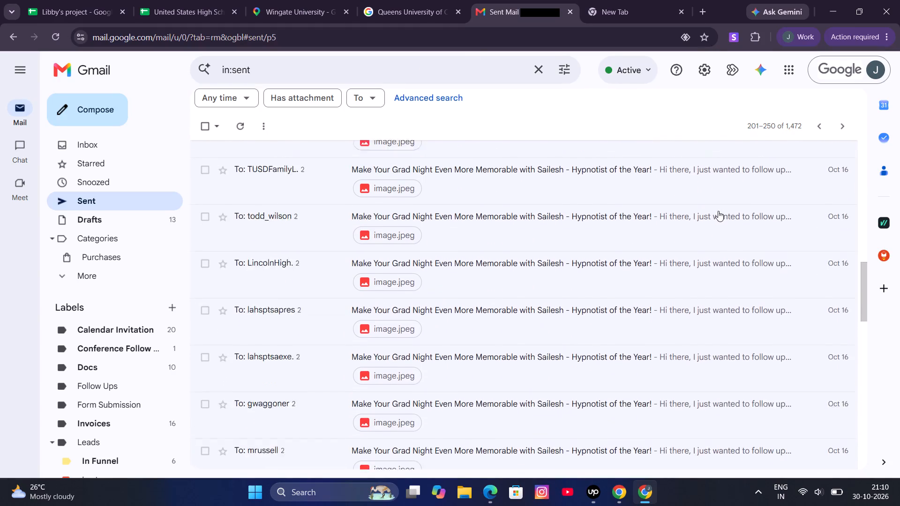
pyautogui.scroll(20, 718, 211)
pyautogui.scroll(6, 718, 211)
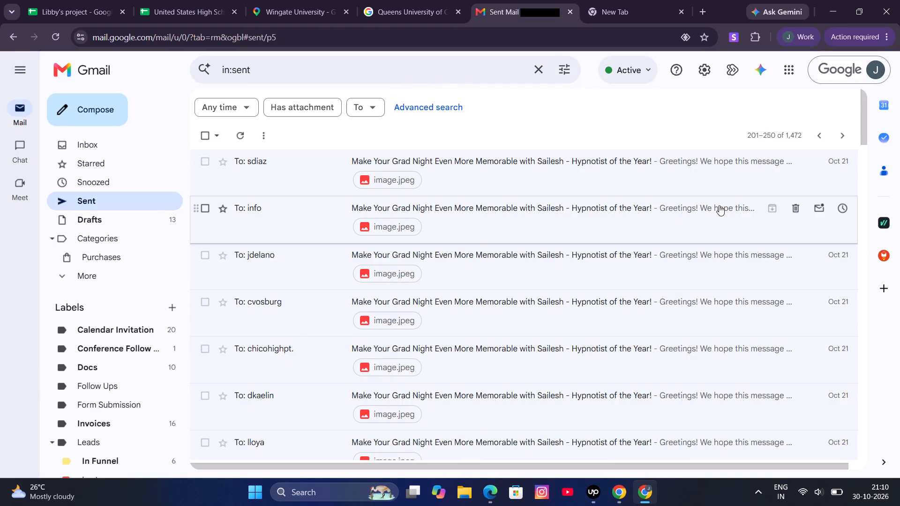
pyautogui.scroll(-3, 742, 176)
pyautogui.scroll(12, 742, 176)
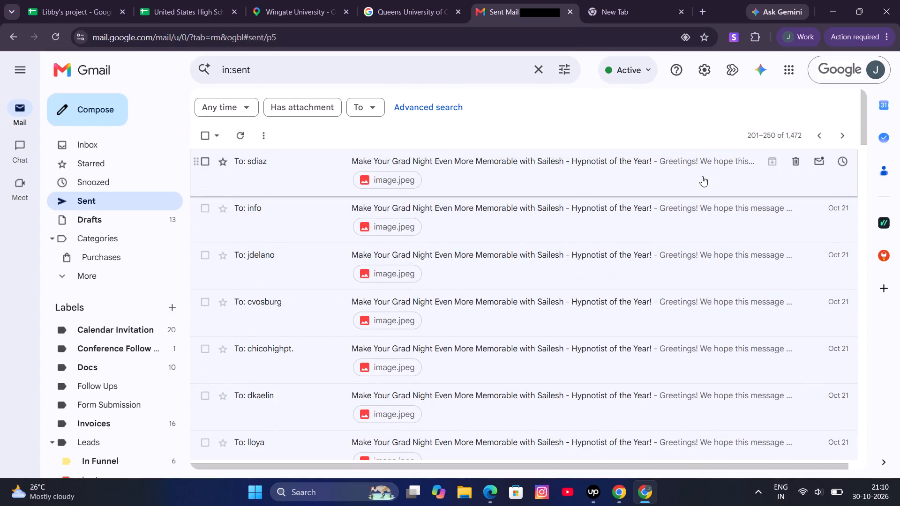
pyautogui.click(690, 171)
pyautogui.scroll(-8, 639, 210)
pyautogui.scroll(-7, 485, 361)
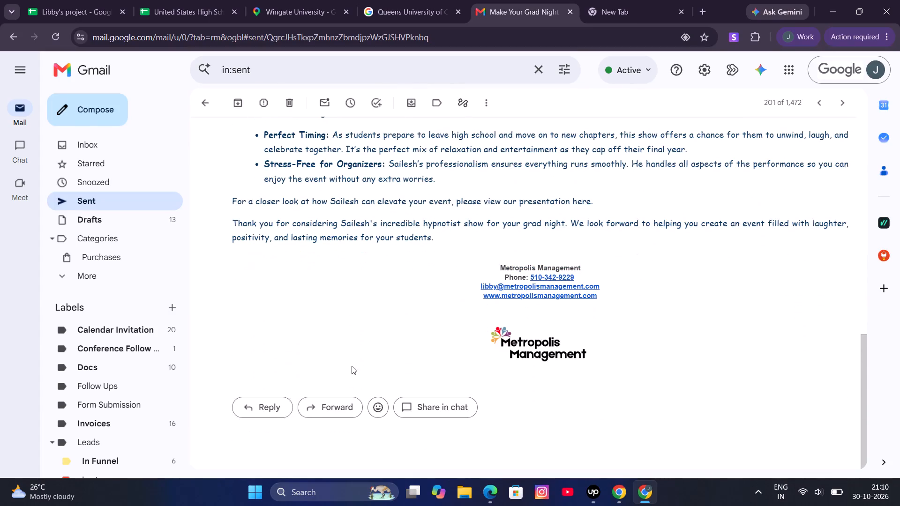
pyautogui.click(247, 407)
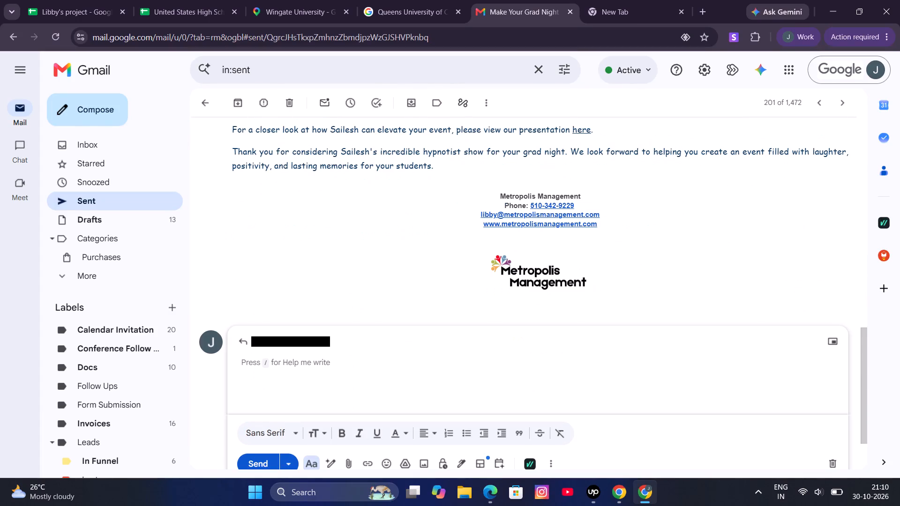
pyautogui.hotkey('ctrl', 'v')
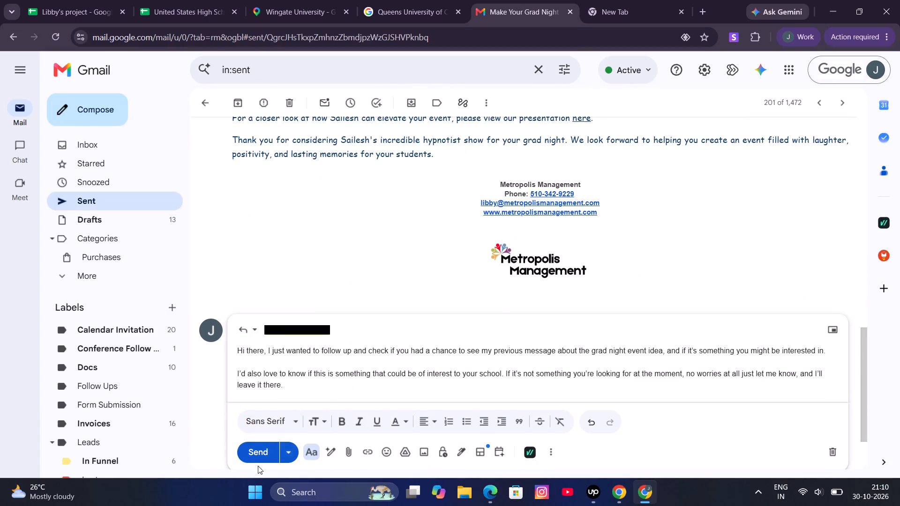
pyautogui.click(263, 455)
pyautogui.click(667, 323)
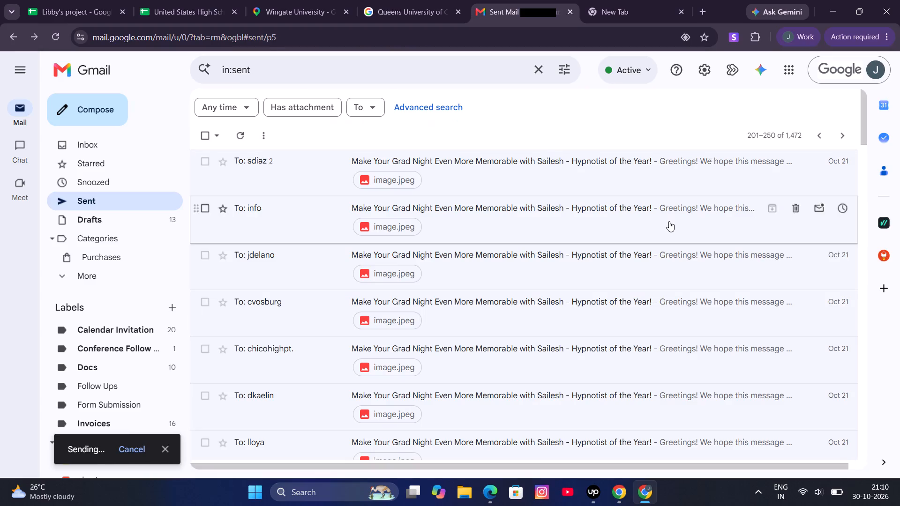
# Send the copied follow-up text as a reply to the October 21 Grad Night email to info.
pyautogui.click(661, 229)
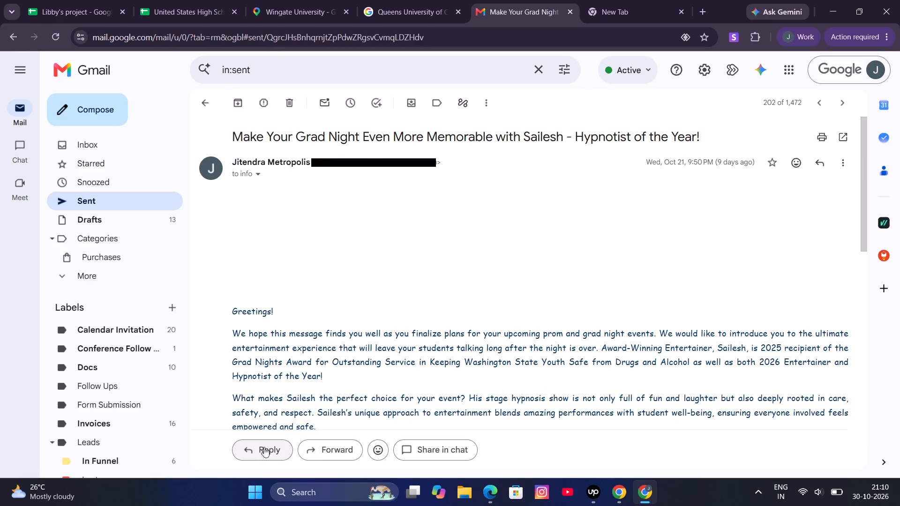
pyautogui.click(259, 449)
pyautogui.hotkey('ctrl', 'v')
pyautogui.click(273, 450)
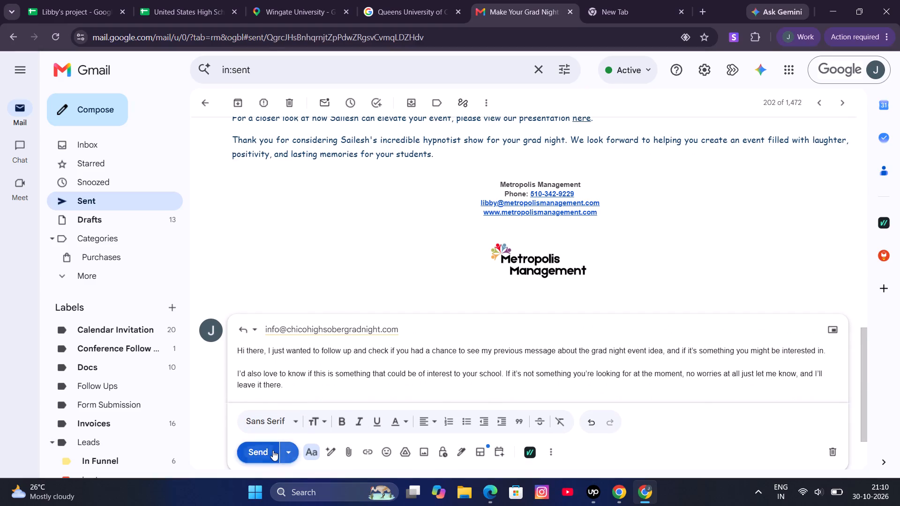
pyautogui.click(541, 274)
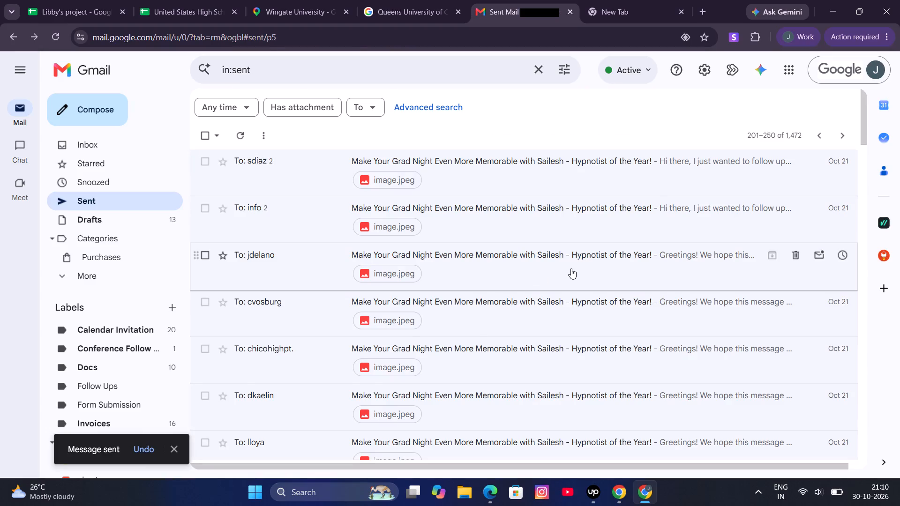
pyautogui.click(571, 268)
pyautogui.scroll(-6, 456, 360)
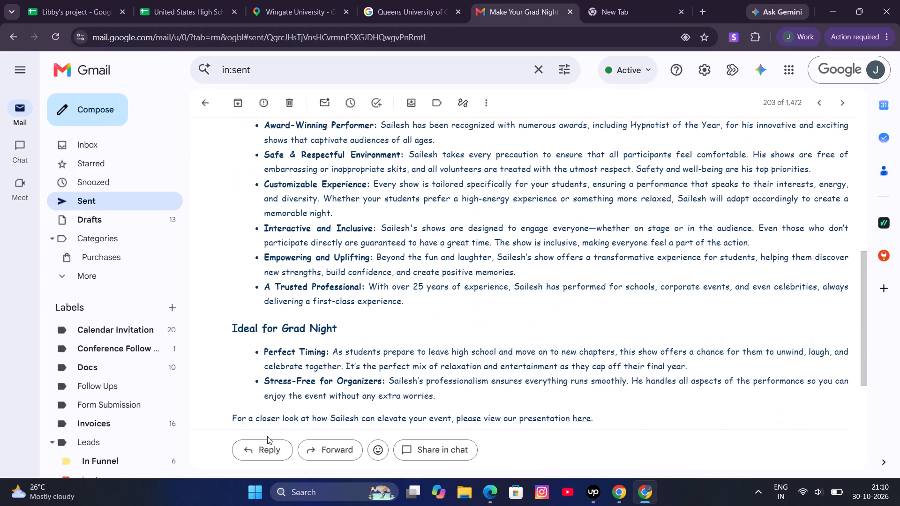
pyautogui.click(266, 445)
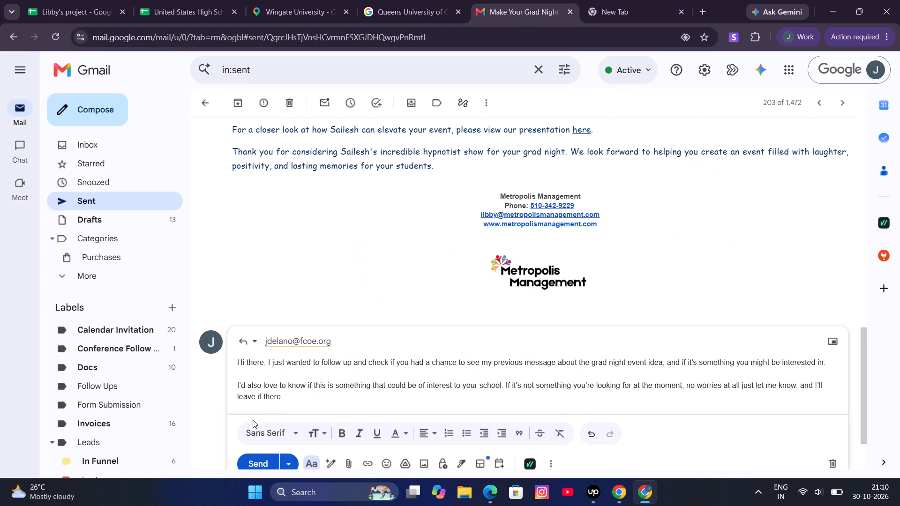